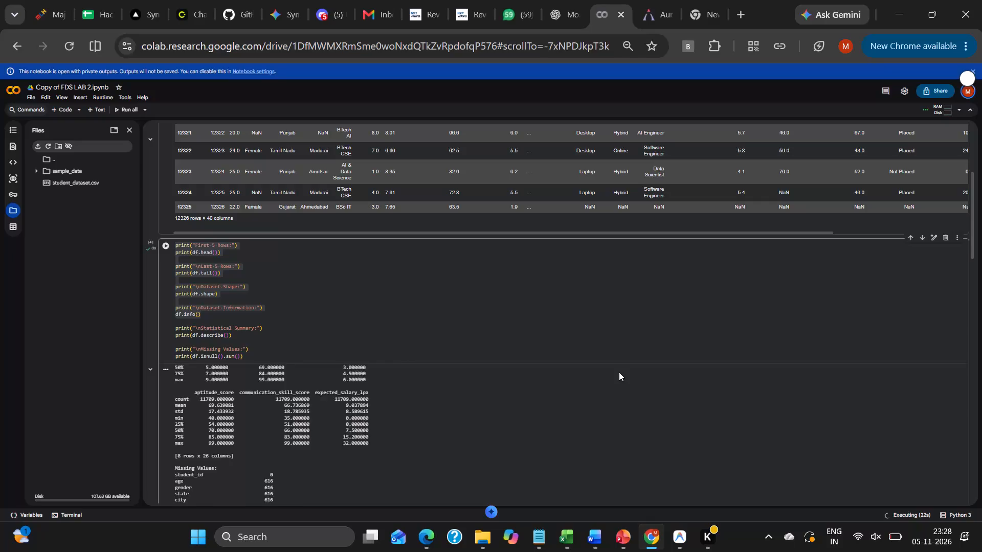
# Look over the notebook's Reading Data section, and switch to Word to view the beginning of the Lab Report - 2 document.
pyautogui.scroll(16, 619, 372)
pyautogui.scroll(4, 438, 174)
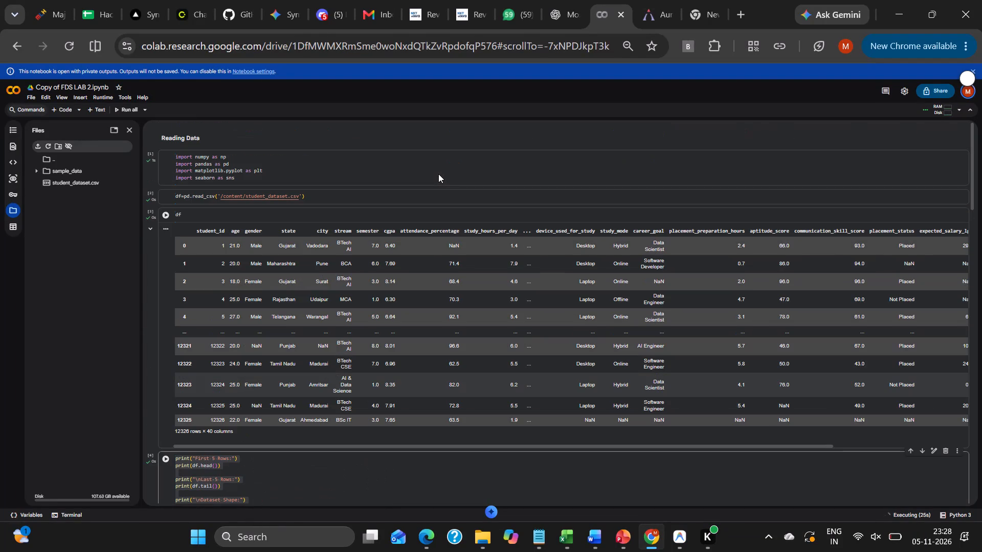
pyautogui.scroll(4, 438, 174)
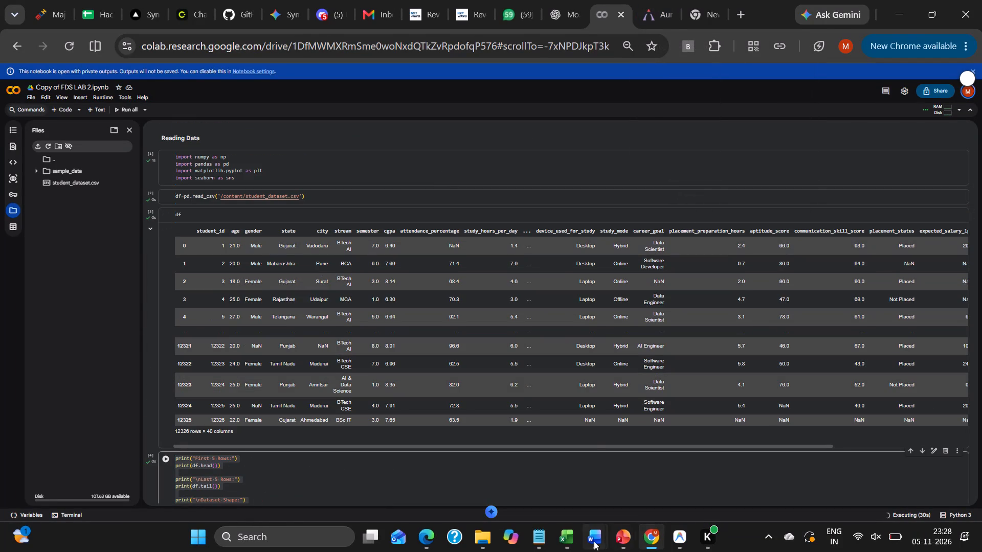
pyautogui.click(600, 490)
pyautogui.scroll(4, 361, 383)
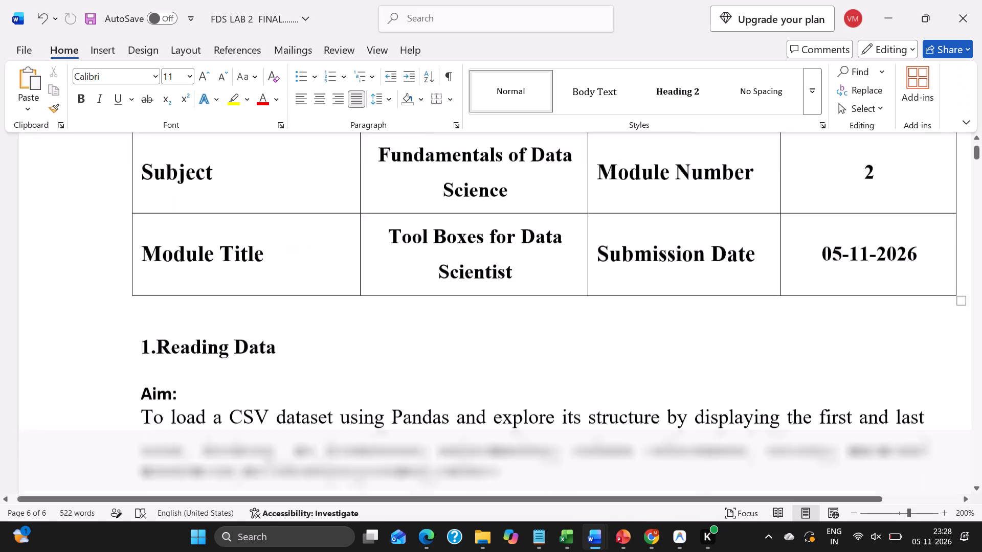
pyautogui.scroll(6, 361, 383)
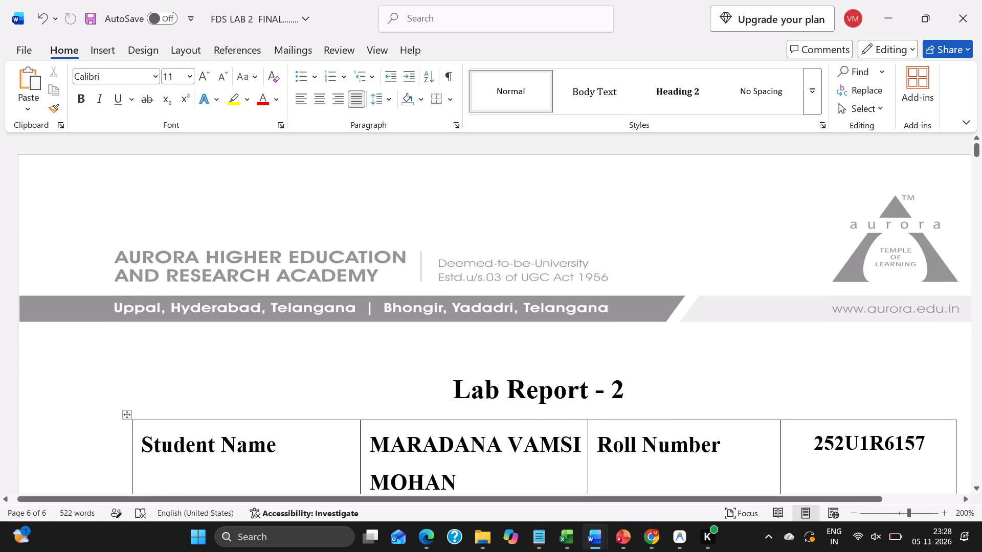
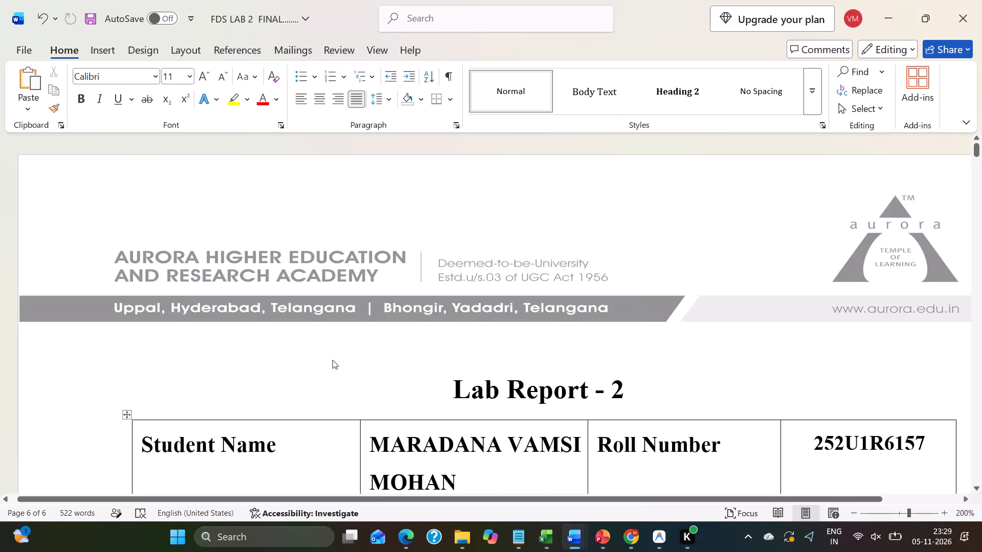
# Examine the Reading Data aim and its notebook screenshot in the Word report, comparing them with the Colab notebook.
pyautogui.scroll(-2, 332, 360)
pyautogui.keyDown('ctrl'); pyautogui.scroll(-4, 332, 360); pyautogui.keyUp('ctrl')
pyautogui.scroll(-1, 332, 360)
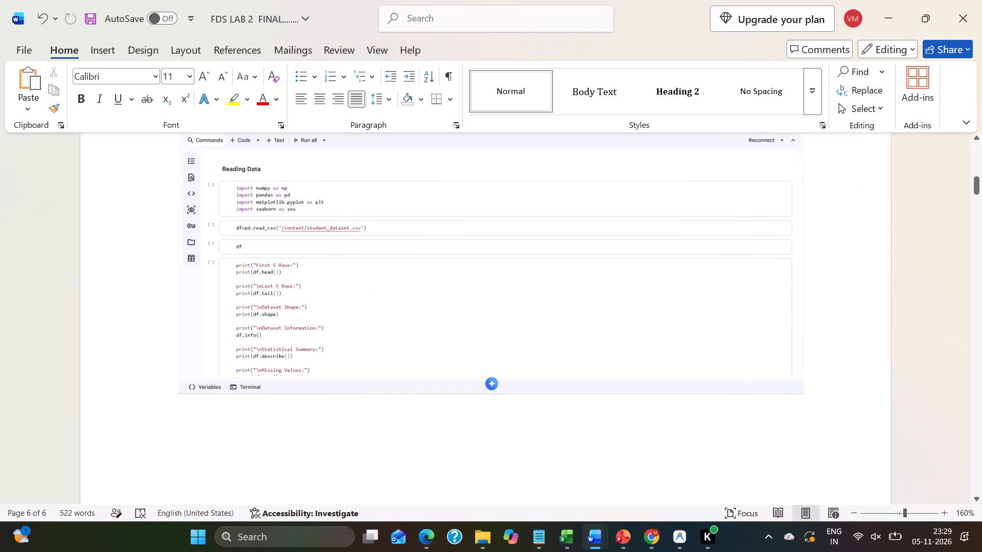
pyautogui.scroll(-1, 332, 360)
pyautogui.scroll(4, 332, 360)
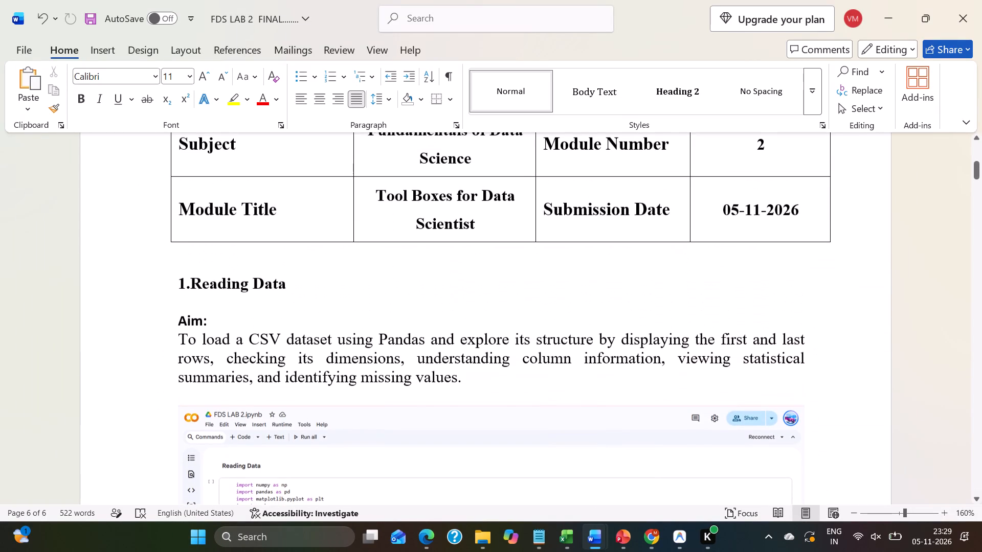
pyautogui.keyDown('ctrl'); pyautogui.scroll(-1, 332, 360); pyautogui.keyUp('ctrl')
pyautogui.scroll(-1, 333, 355)
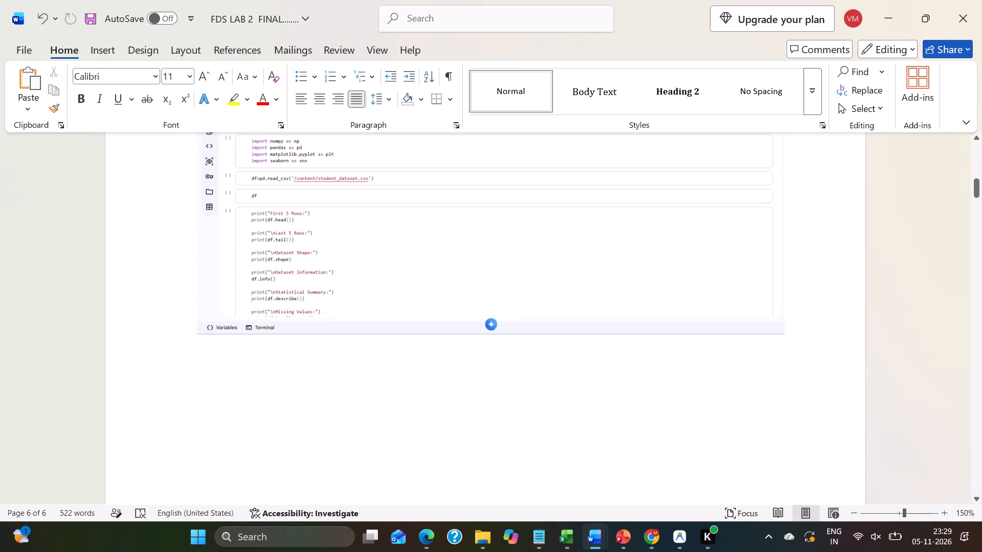
pyautogui.scroll(1, 333, 355)
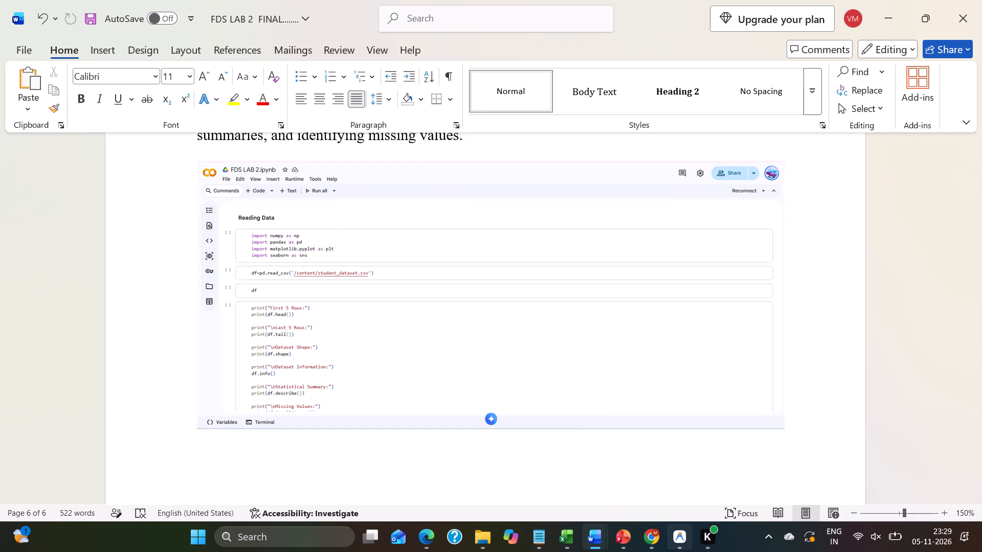
pyautogui.click(643, 491)
pyautogui.scroll(1, 463, 380)
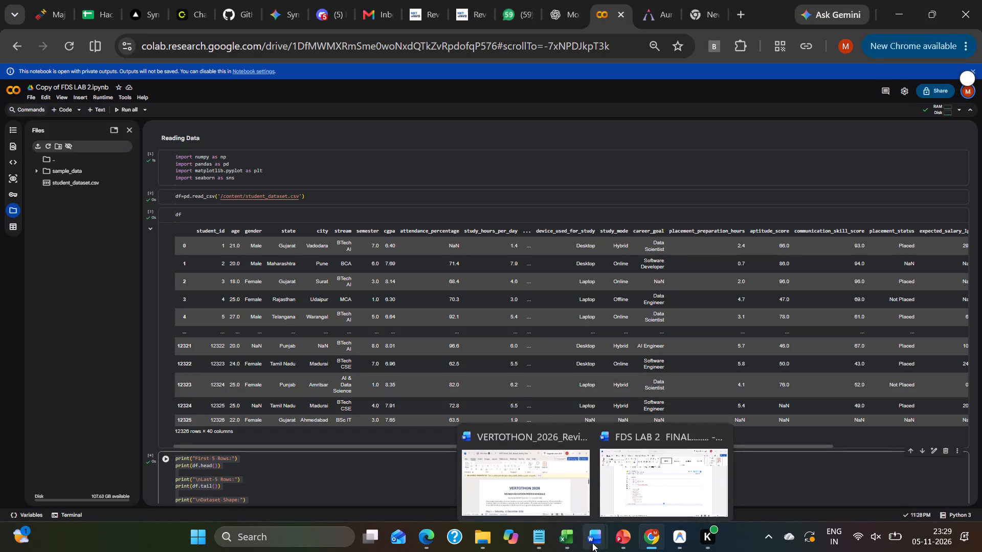
pyautogui.click(623, 489)
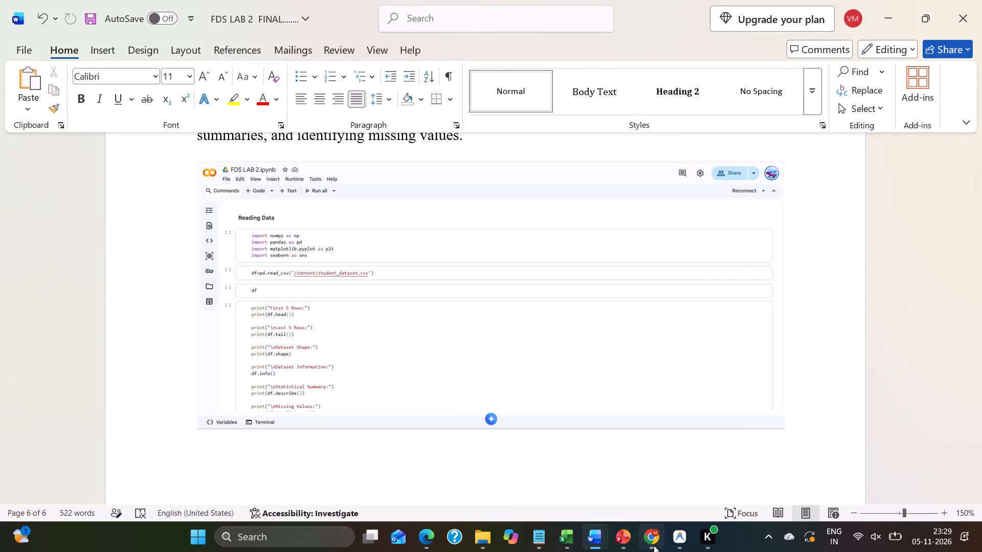
# Switch to Chrome and rename the Colab notebook to the student's name and roll number followed by "_AIML-1C-208_LAB REPORT -2".
pyautogui.click(653, 500)
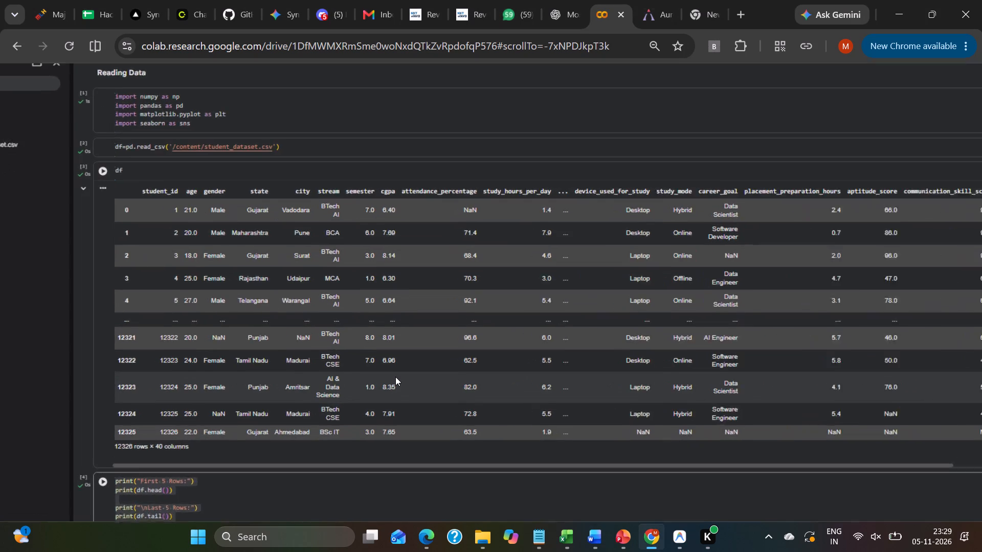
pyautogui.scroll(1, 395, 377)
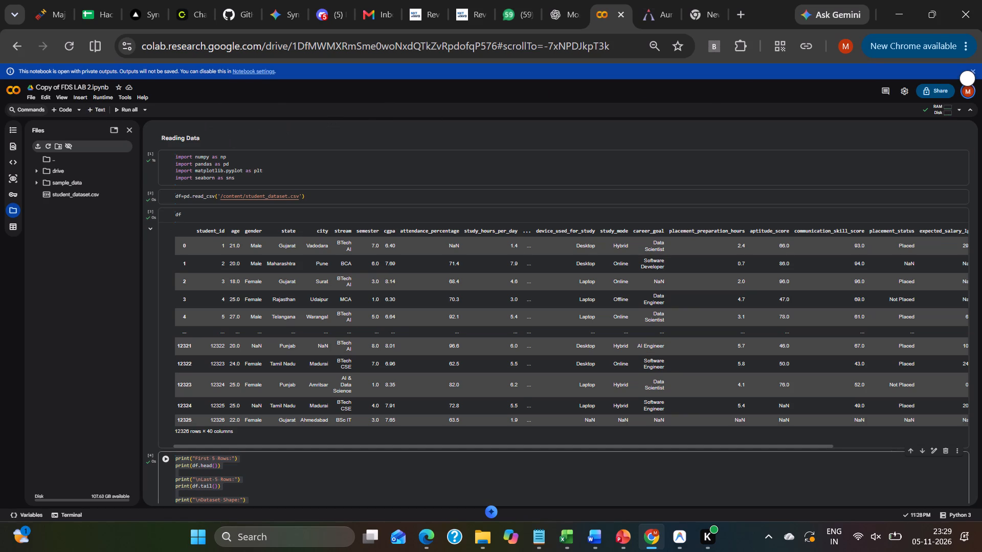
pyautogui.click(107, 83)
pyautogui.press('BackSpace')
pyautogui.press('BackSpace')
pyautogui.press('BackSpace')
pyautogui.press('BackSpace')
pyautogui.press('BackSpace')
pyautogui.press('BackSpace')
pyautogui.press('BackSpace')
pyautogui.press('BackSpace')
pyautogui.press('BackSpace')
pyautogui.press('BackSpace')
pyautogui.press('BackSpace')
pyautogui.press('BackSpace')
pyautogui.press('BackSpace')
pyautogui.press('BackSpace')
pyautogui.press('BackSpace')
pyautogui.press('BackSpace')
pyautogui.press('BackSpace')
pyautogui.press('BackSpace')
pyautogui.press('BackSpace')
pyautogui.press('BackSpace')
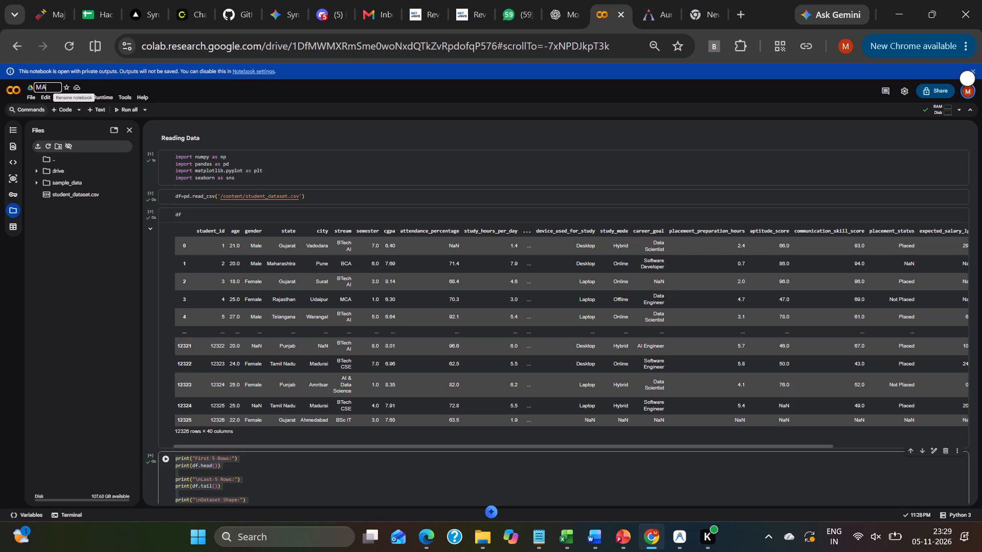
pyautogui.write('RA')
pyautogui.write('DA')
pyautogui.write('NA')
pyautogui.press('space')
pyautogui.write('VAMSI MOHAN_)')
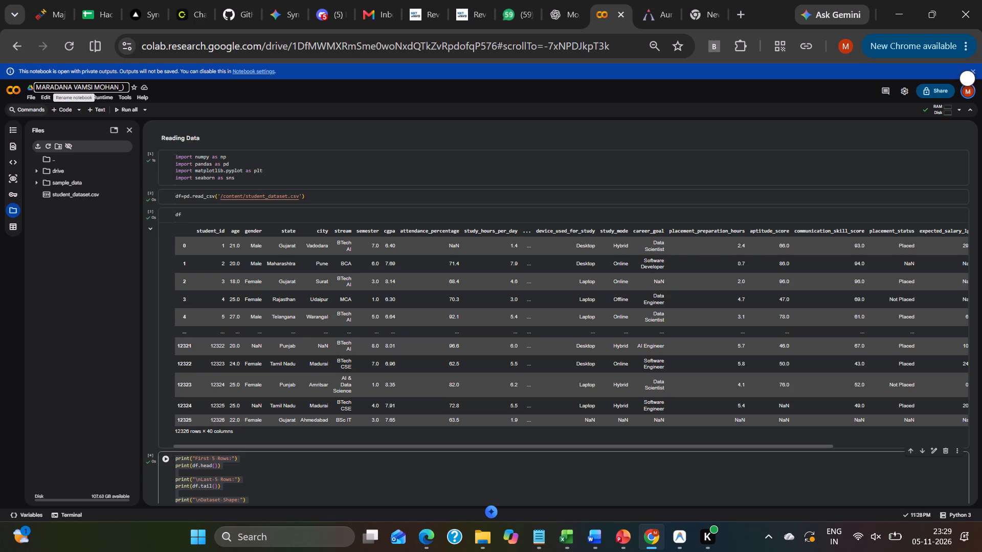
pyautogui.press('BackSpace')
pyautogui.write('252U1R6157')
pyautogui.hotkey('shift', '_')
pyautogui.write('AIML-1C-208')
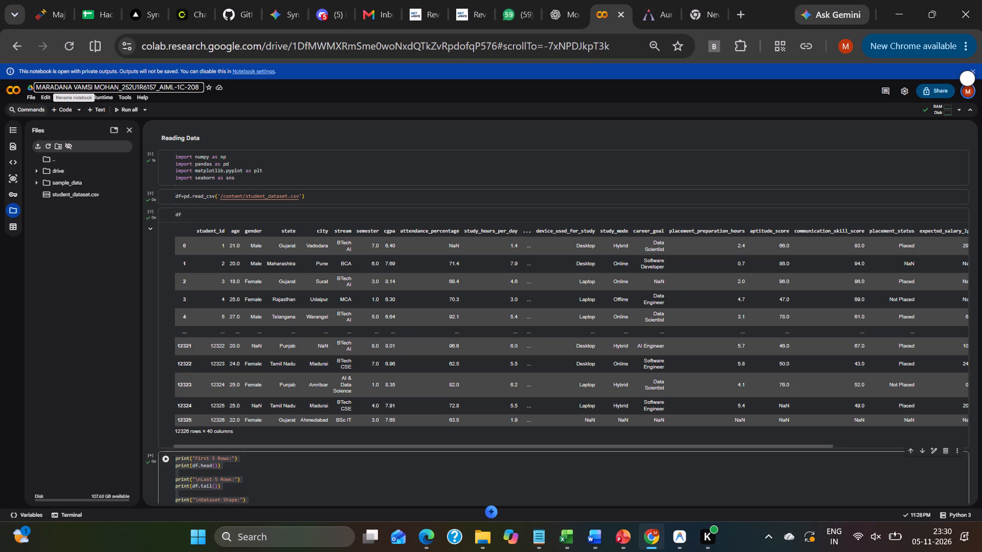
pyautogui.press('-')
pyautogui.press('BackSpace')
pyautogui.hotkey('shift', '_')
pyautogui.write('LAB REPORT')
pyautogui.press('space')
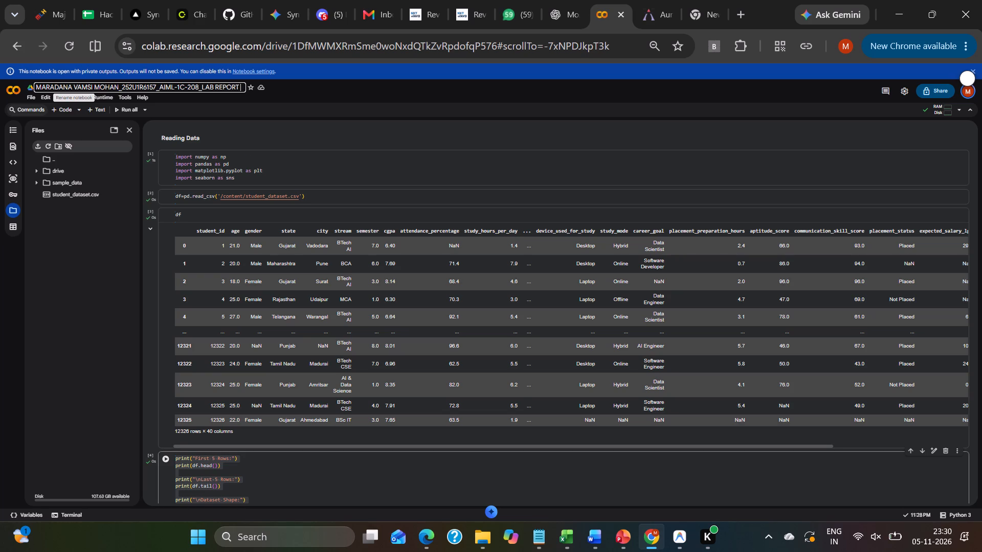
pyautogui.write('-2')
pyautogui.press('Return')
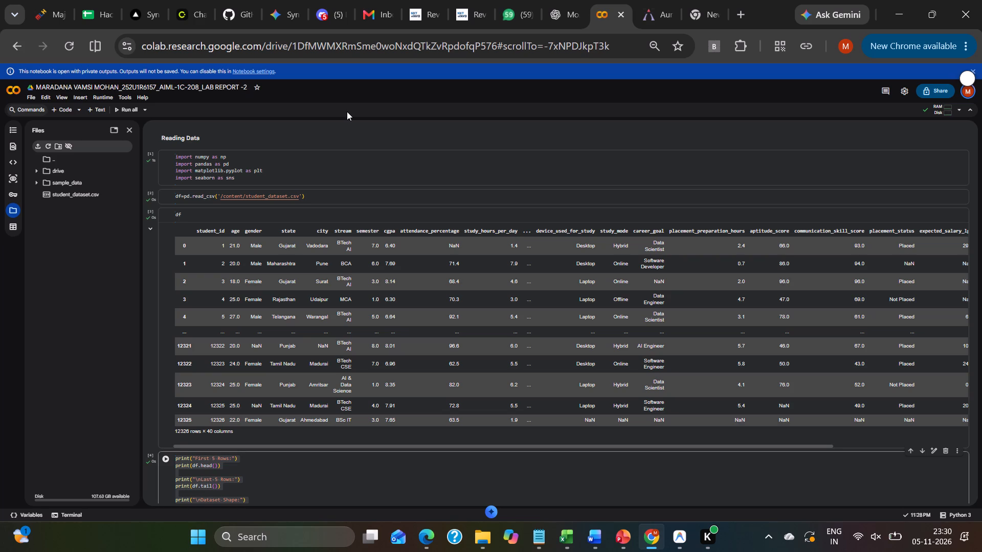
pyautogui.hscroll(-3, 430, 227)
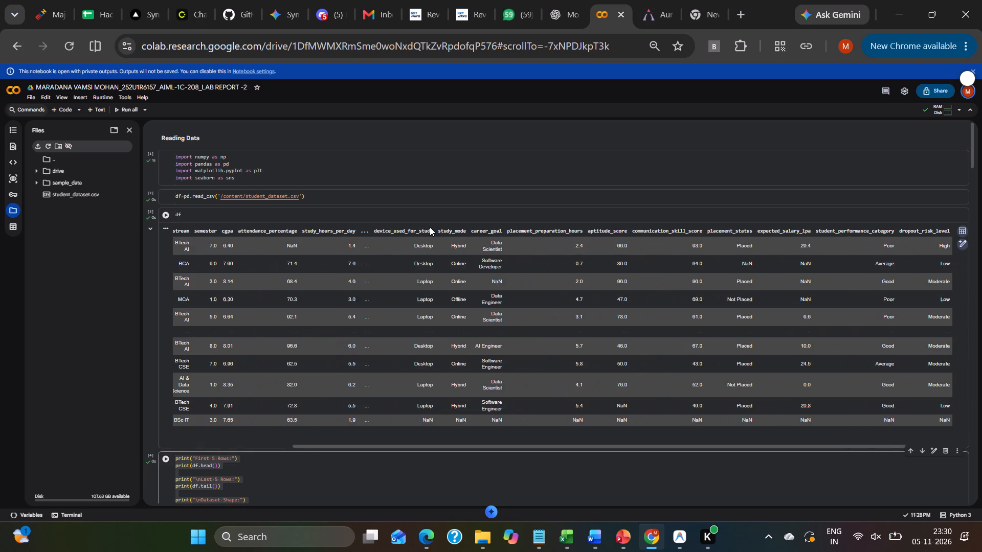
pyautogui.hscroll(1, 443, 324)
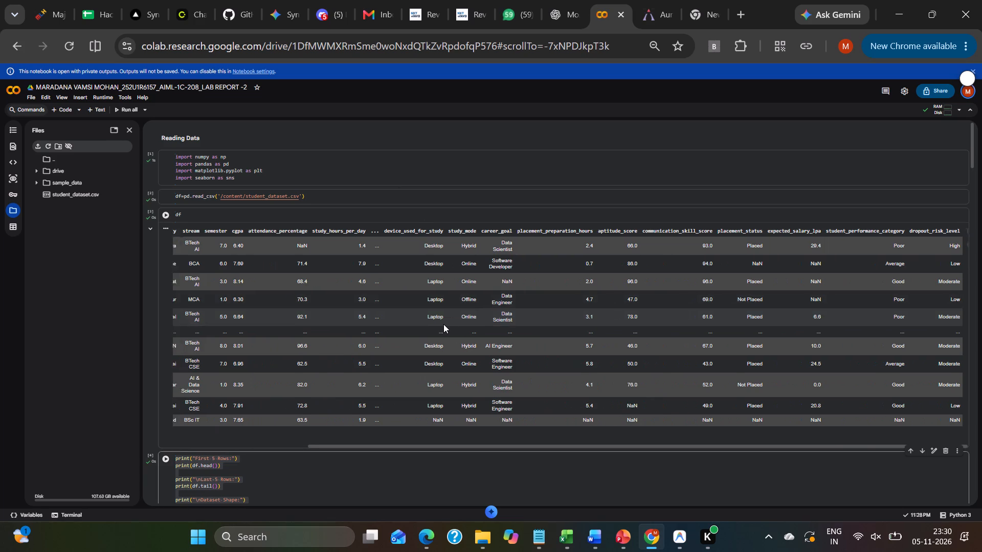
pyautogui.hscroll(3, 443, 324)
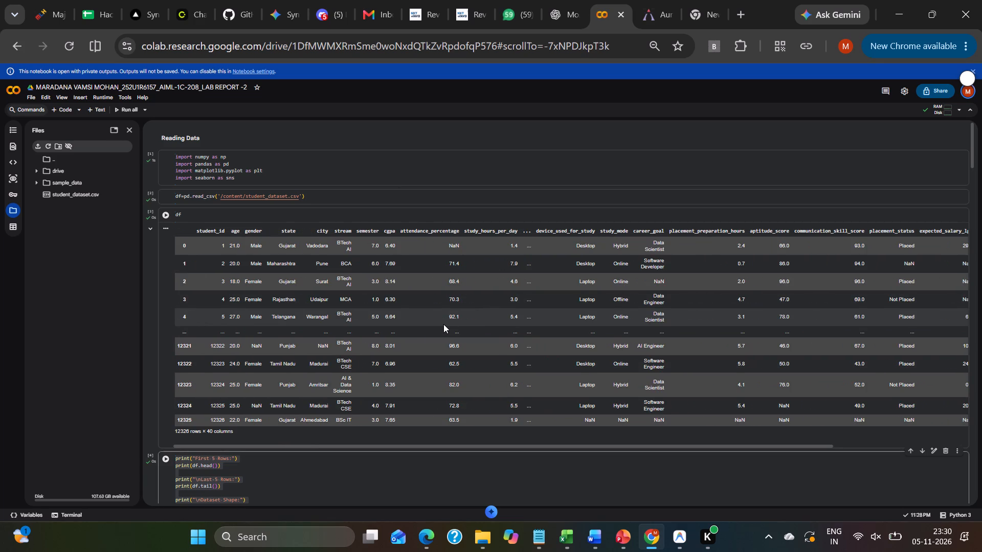
# Display the notebook page in full-screen mode and clear the round overlay covering the account picture.
pyautogui.click(972, 78)
pyautogui.click(968, 46)
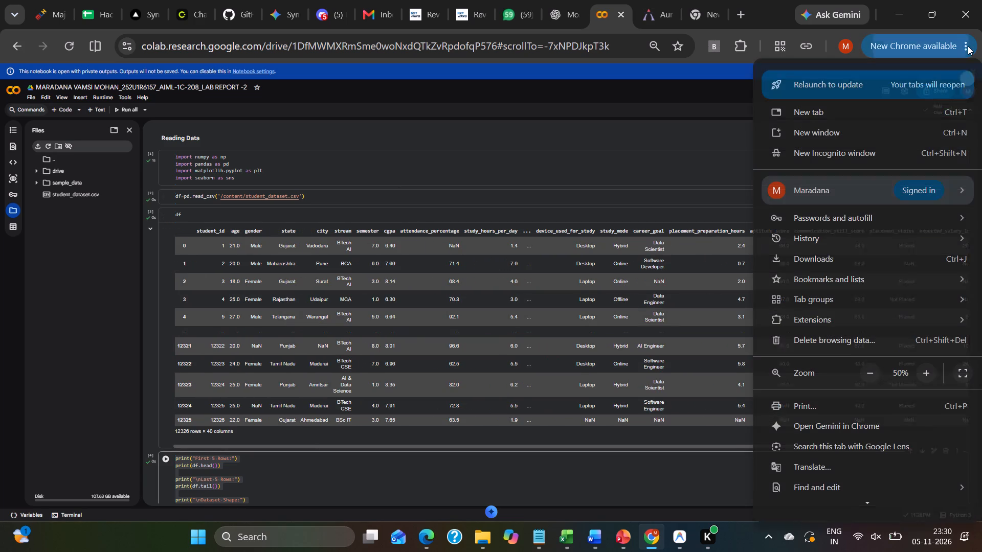
pyautogui.click(969, 370)
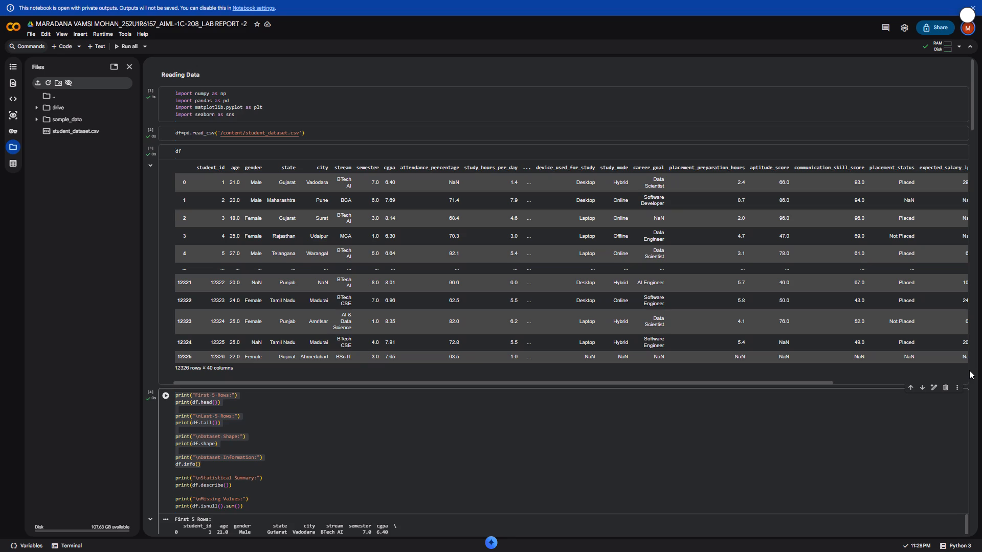
pyautogui.scroll(1, 969, 370)
pyautogui.scroll(1, 946, 487)
pyautogui.moveTo(981, 357); pyautogui.dragTo(576, 385)
pyautogui.click(966, 16)
pyautogui.press(']')
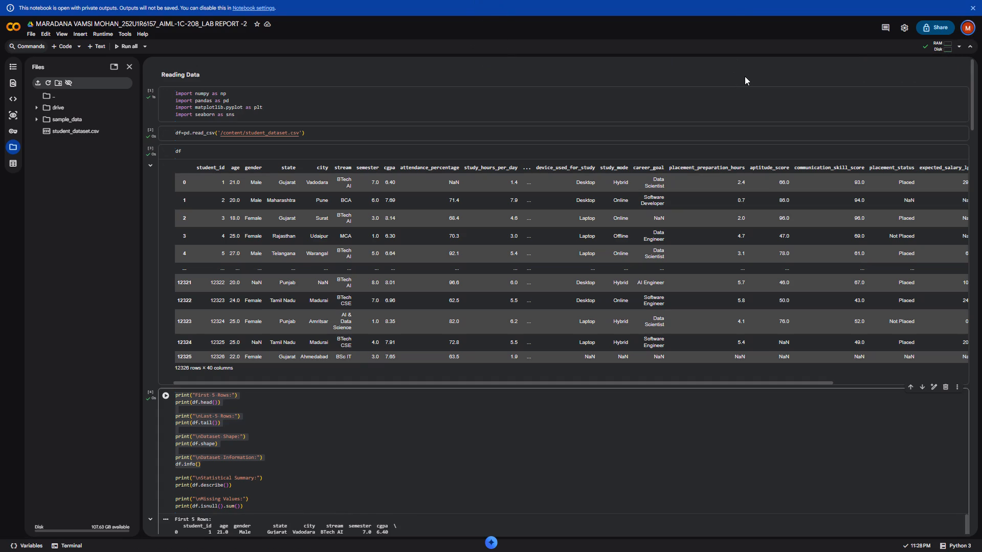
# Zoom the notebook page to 67% and dismiss the private-outputs notice above it.
pyautogui.hotkey('ctrl', 'shift', '=')
pyautogui.hscroll(-2, 745, 76)
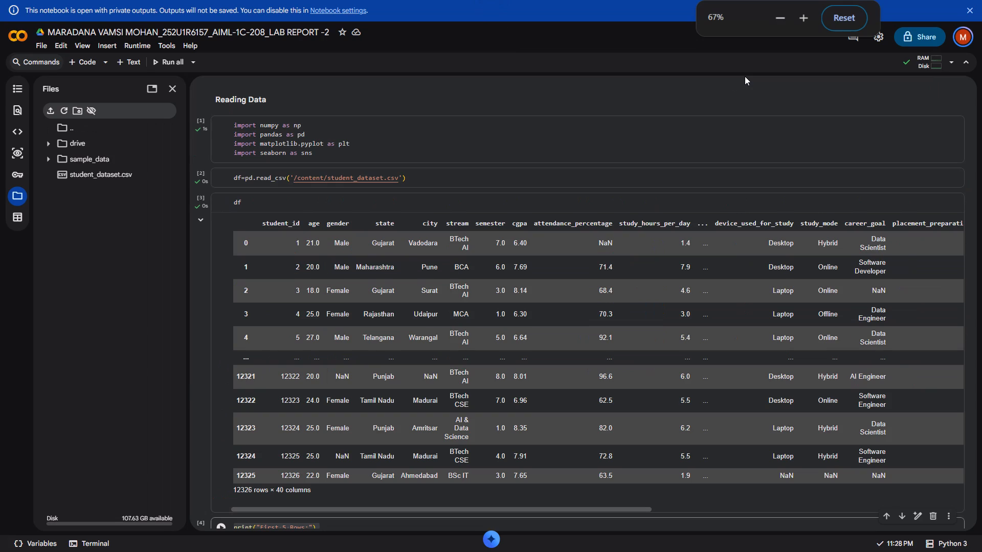
pyautogui.hscroll(-1, 736, 109)
pyautogui.hscroll(-1, 621, 124)
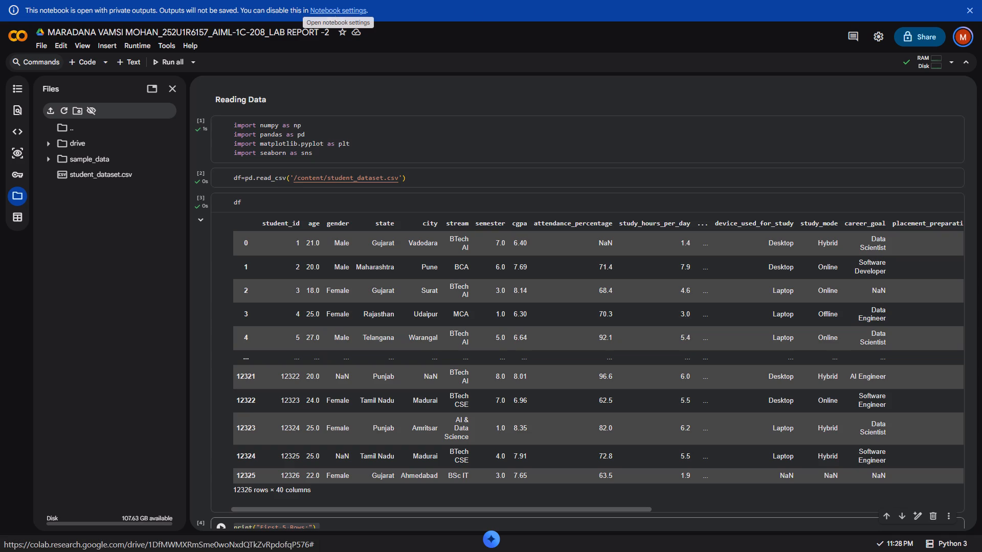
pyautogui.click(965, 18)
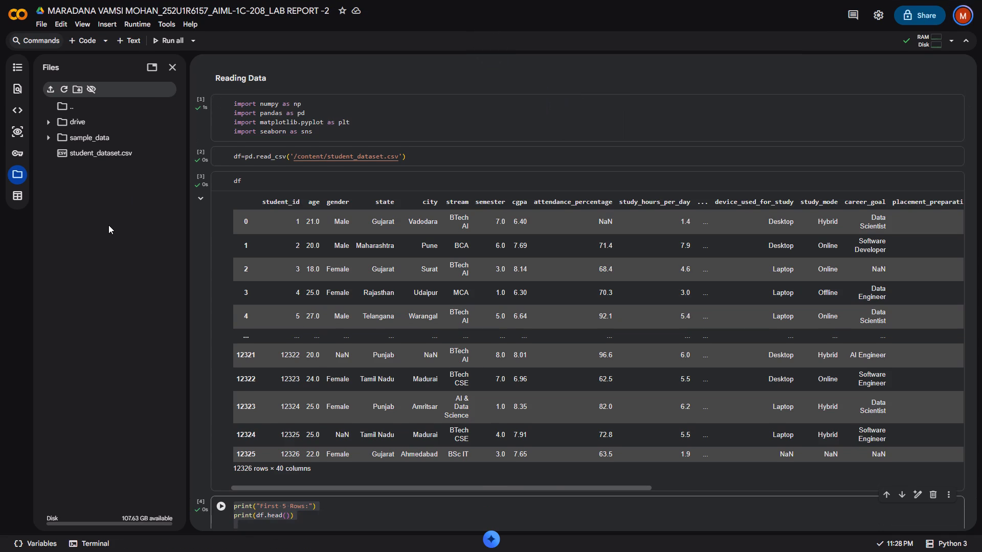
# Capture a screenshot of the full-screen notebook showing the Reading Data section, and leave full-screen mode.
pyautogui.press('super+Print')
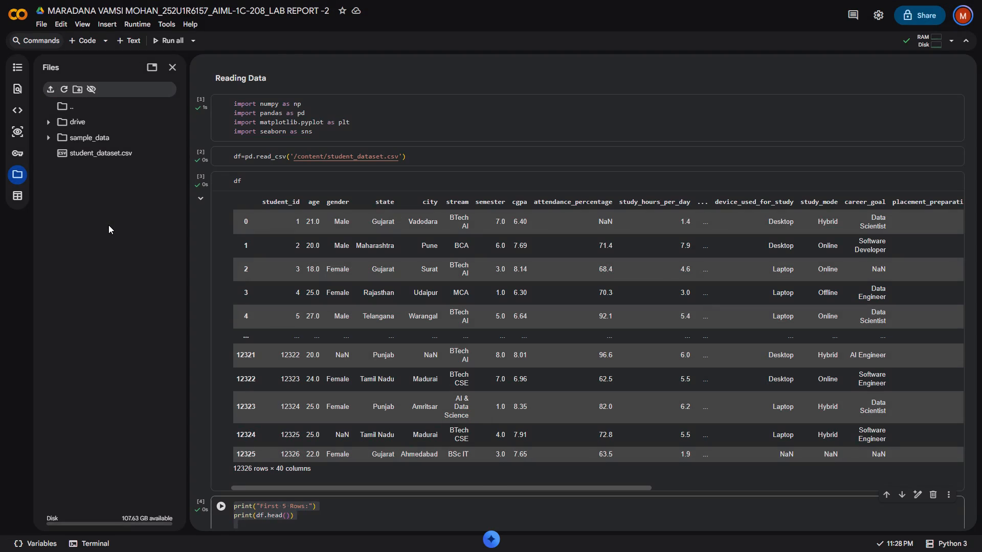
pyautogui.press('Escape')
pyautogui.press('Escape')
pyautogui.press('Escape')
pyautogui.press('Escape')
pyautogui.press('Escape')
pyautogui.press('Escape')
pyautogui.press('Escape')
pyautogui.press('Escape')
pyautogui.press('Escape')
pyautogui.press('Escape')
pyautogui.press('Escape')
pyautogui.press('Escape')
pyautogui.press('Escape')
pyautogui.press('Escape')
pyautogui.press('Escape')
pyautogui.press('Escape')
pyautogui.press('Escape')
pyautogui.press('Escape')
pyautogui.press('Escape')
pyautogui.press('Escape')
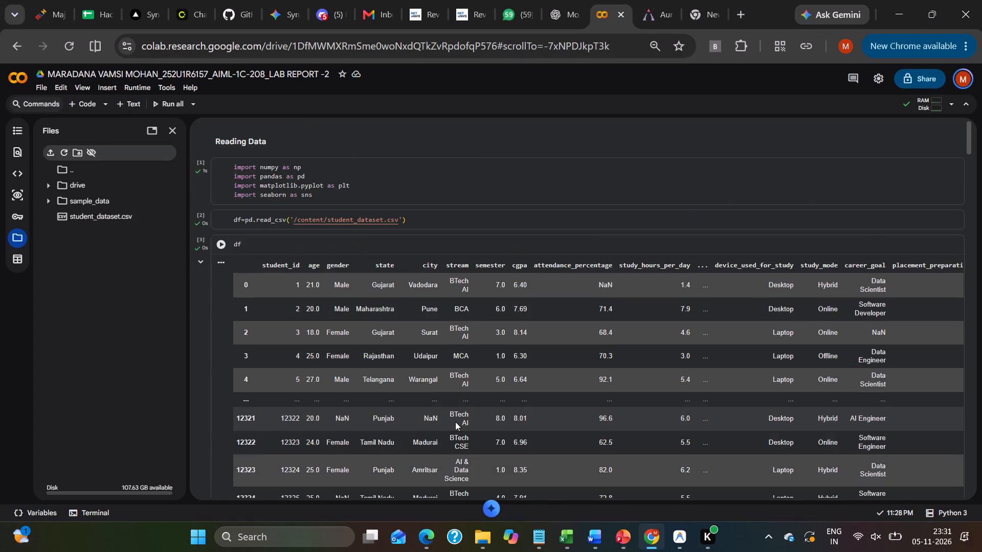
# Switch to the FDS LAB 2 FINAL Word report and replace the picture below the Reading Data aim with Screenshot (1161) from the Gallery.
pyautogui.click(666, 446)
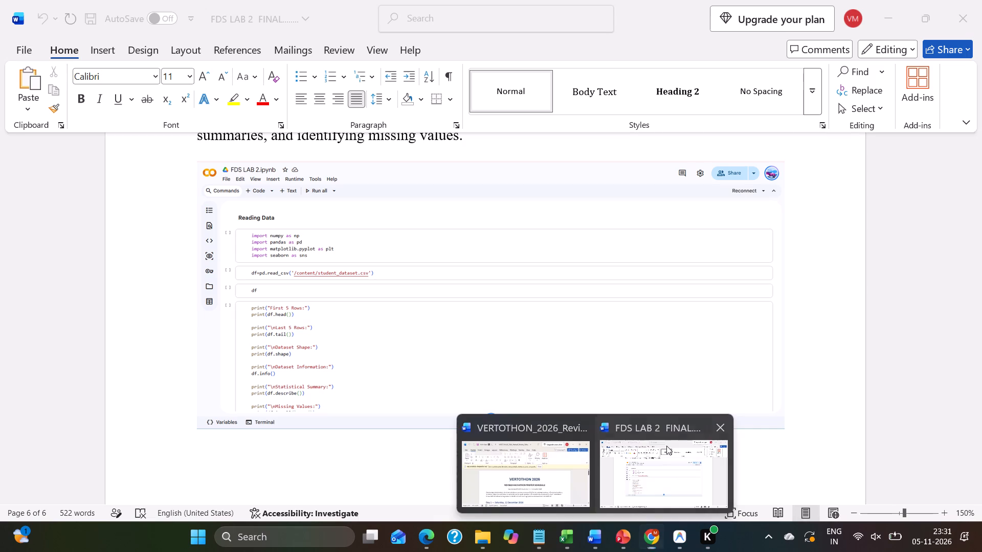
pyautogui.rightClick(403, 346)
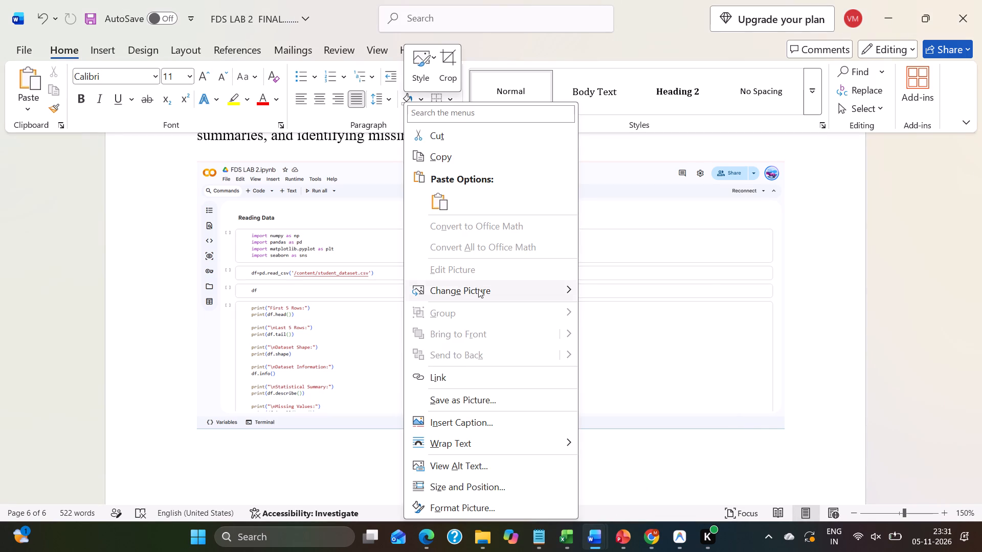
pyautogui.click(478, 289)
pyautogui.click(628, 289)
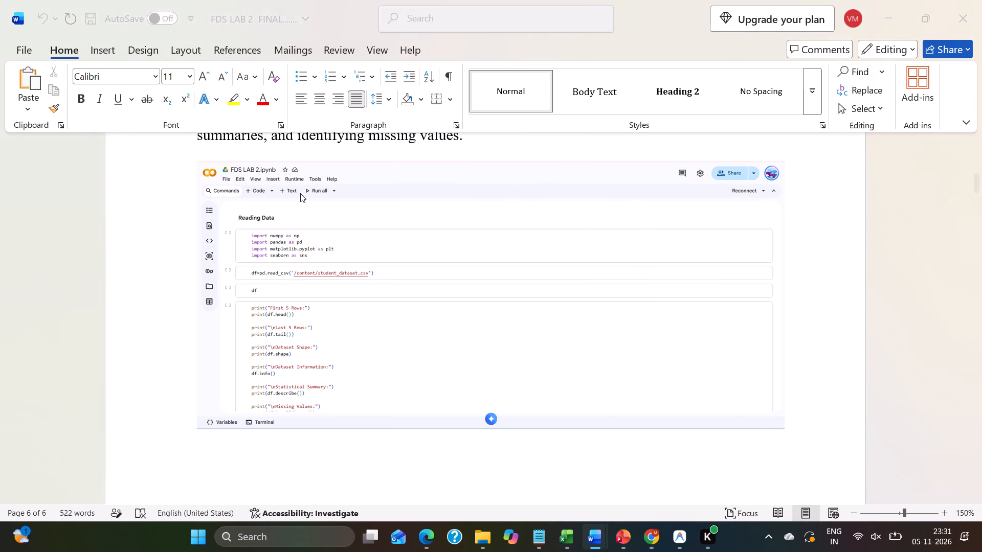
pyautogui.scroll(5, 59, 139)
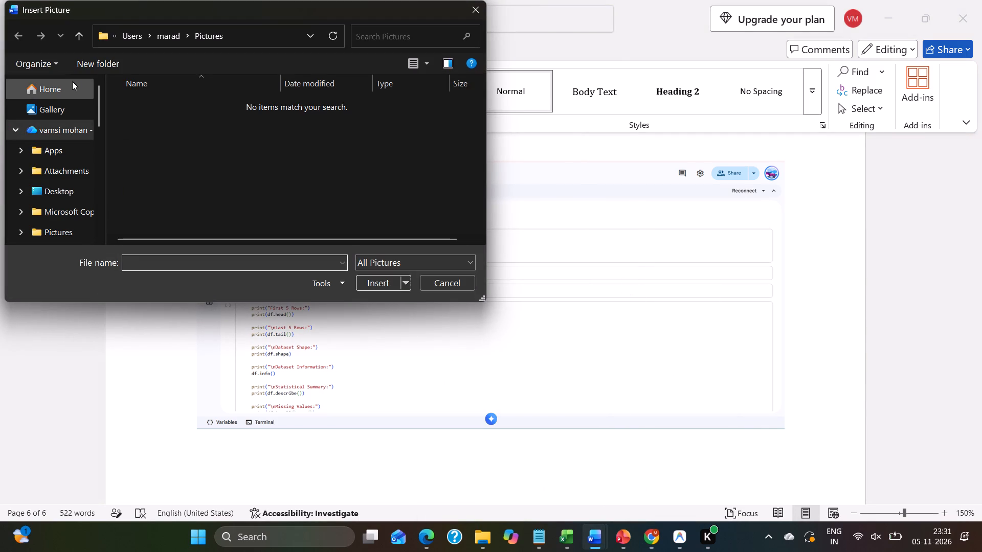
pyautogui.click(72, 84)
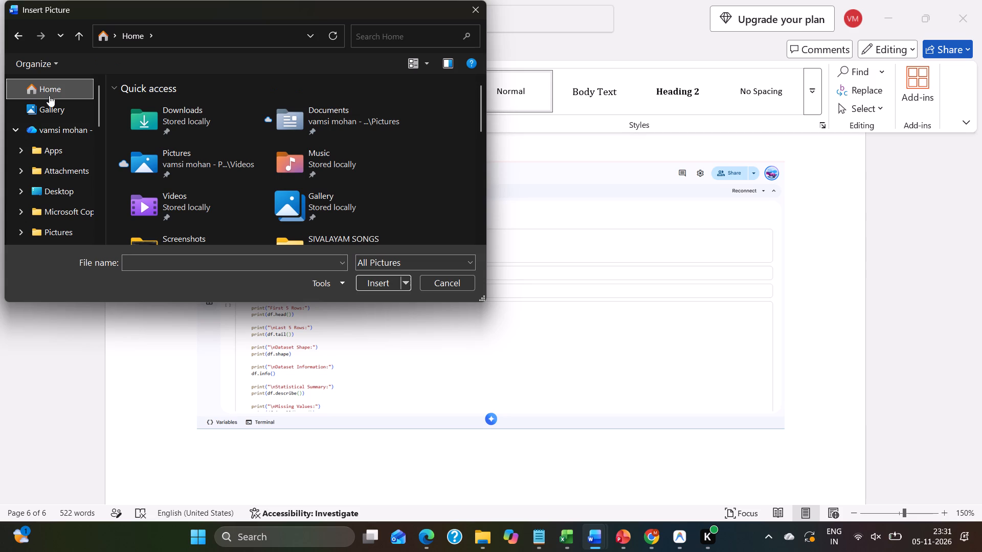
pyautogui.click(63, 111)
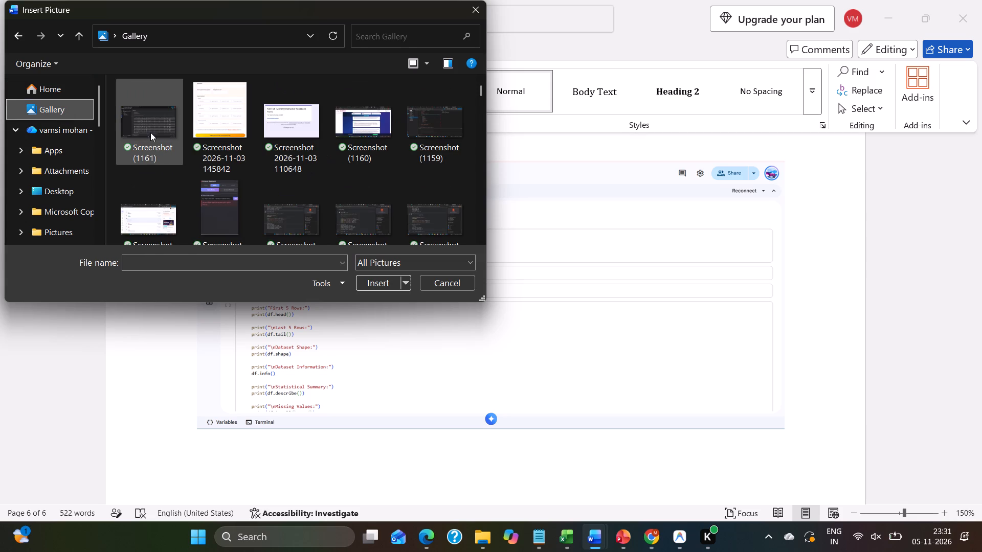
pyautogui.doubleClick(150, 132)
# Review the report from the student details table through the Reading Data pictures down to the Explanation heading.
pyautogui.scroll(1, 284, 265)
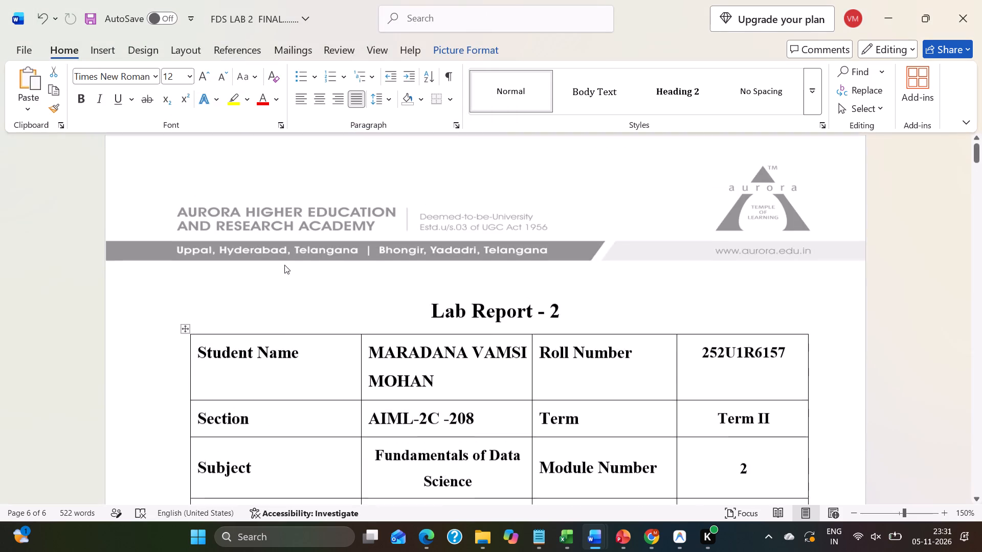
pyautogui.scroll(1, 284, 265)
pyautogui.scroll(-1, 284, 265)
pyautogui.moveTo(284, 265); pyautogui.dragTo(356, 176)
pyautogui.moveTo(356, 176); pyautogui.dragTo(339, 238)
pyautogui.moveTo(339, 238); pyautogui.dragTo(386, 177)
pyautogui.click(385, 195)
pyautogui.moveTo(384, 199); pyautogui.dragTo(420, 138)
pyautogui.moveTo(420, 138); pyautogui.dragTo(408, 179)
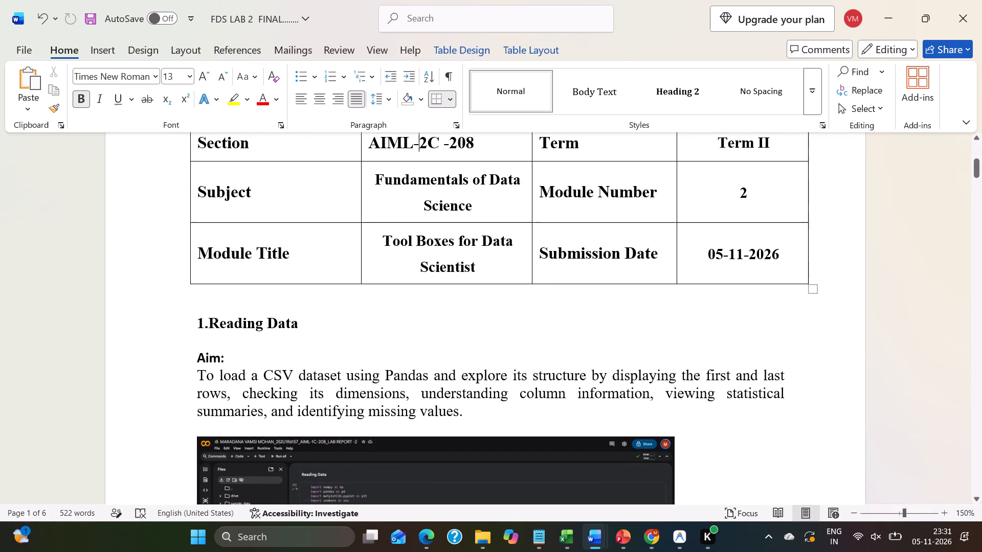
pyautogui.moveTo(408, 179); pyautogui.dragTo(397, 208)
pyautogui.moveTo(393, 218); pyautogui.dragTo(374, 246)
pyautogui.click(374, 246)
pyautogui.scroll(-1, 374, 246)
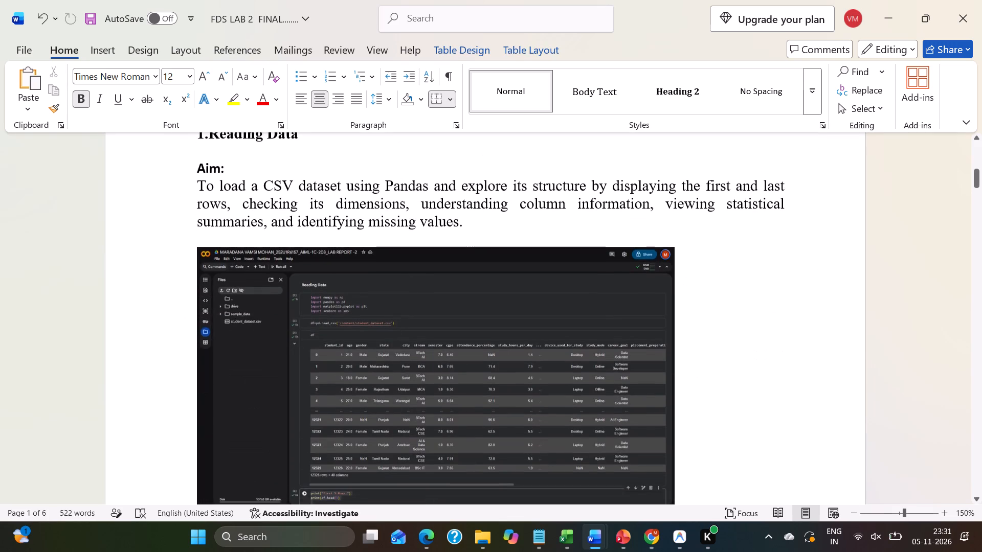
pyautogui.scroll(-1, 358, 275)
pyautogui.scroll(-1, 337, 327)
pyautogui.scroll(-1, 321, 365)
pyautogui.click(432, 413)
# Switch to Chrome and bring the code cell starting with print("First 5 Rows:") and its output into view for the next capture.
pyautogui.moveTo(432, 413); pyautogui.dragTo(606, 551)
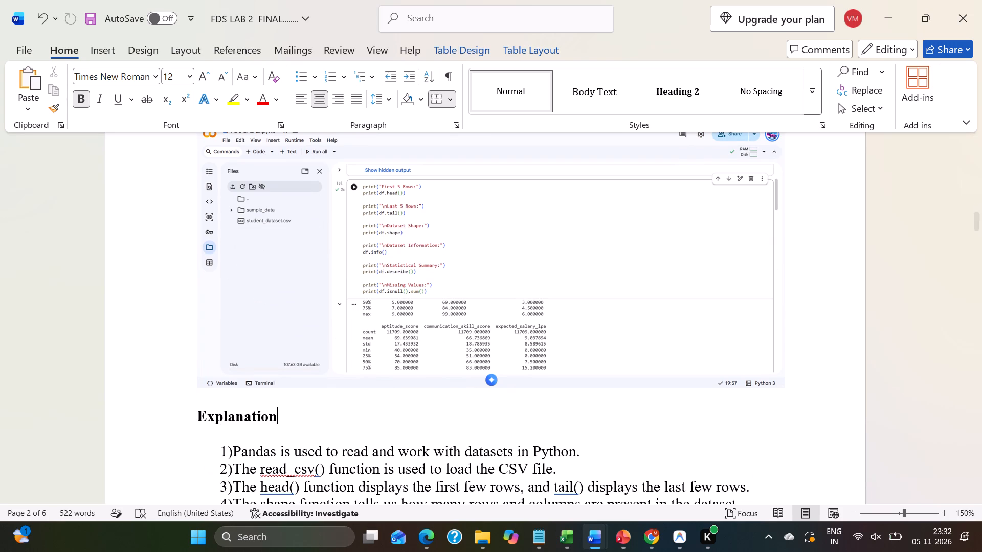
pyautogui.moveTo(606, 551); pyautogui.dragTo(597, 541)
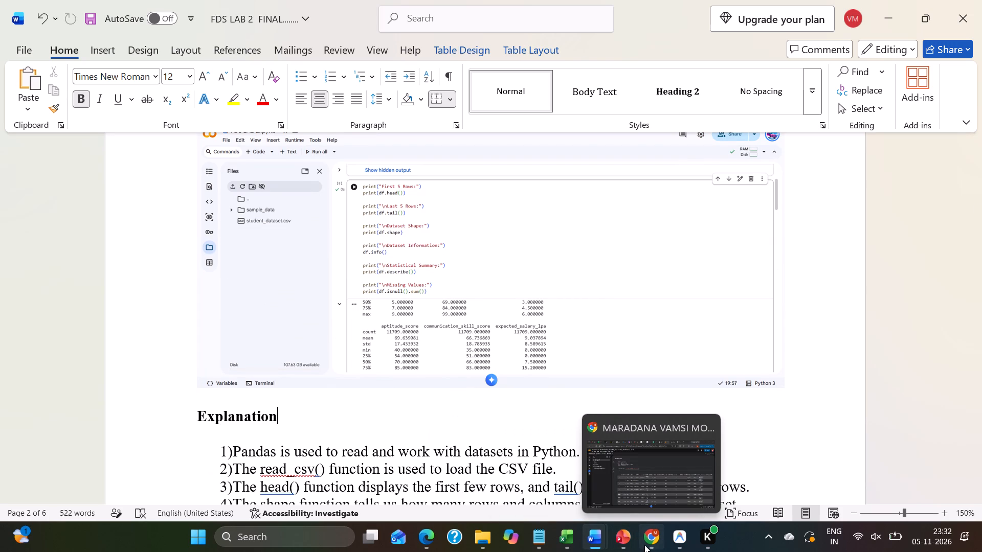
pyautogui.click(641, 497)
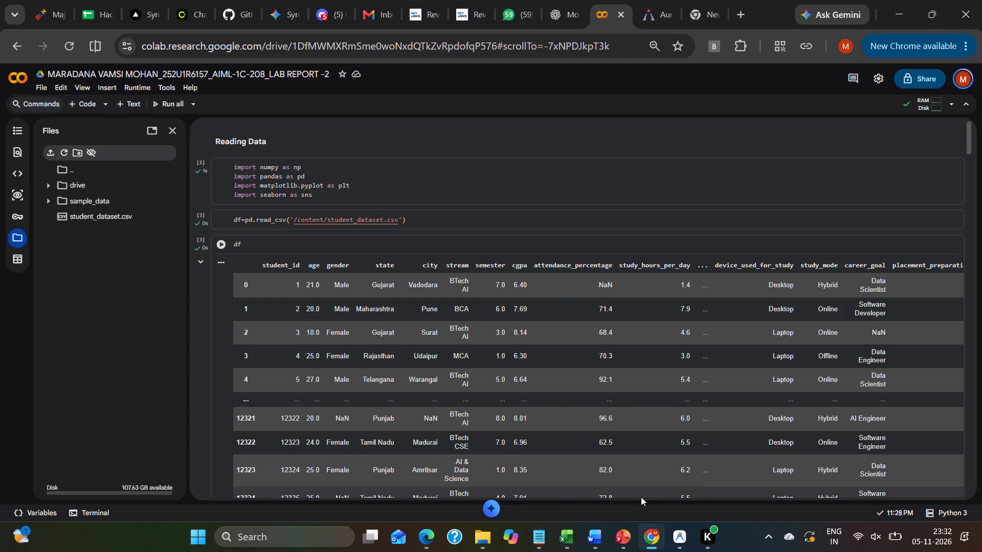
pyautogui.moveTo(422, 421); pyautogui.dragTo(579, 254)
pyautogui.click(488, 201)
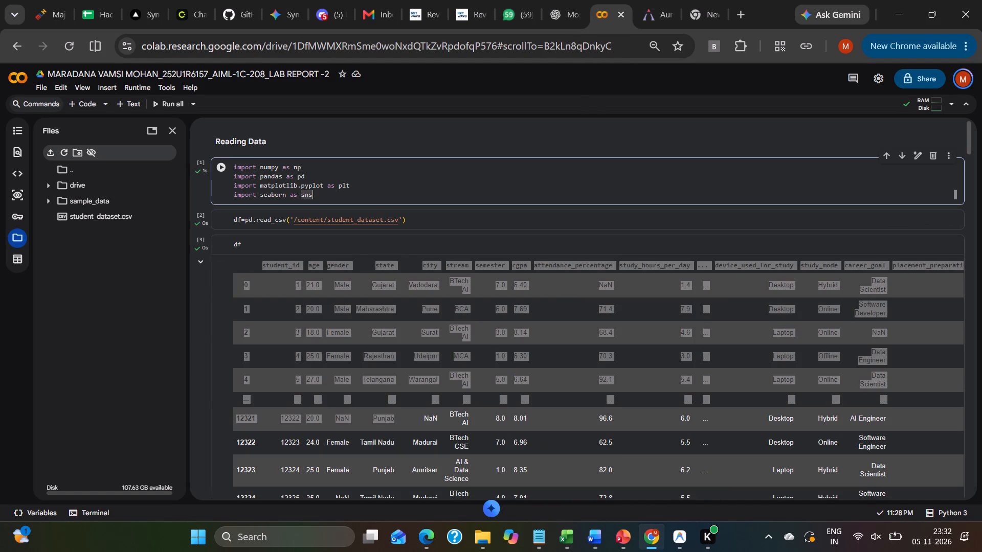
pyautogui.moveTo(488, 201); pyautogui.dragTo(182, 327)
pyautogui.moveTo(182, 327); pyautogui.dragTo(202, 277)
pyautogui.moveTo(202, 277); pyautogui.dragTo(194, 340)
pyautogui.click(194, 340)
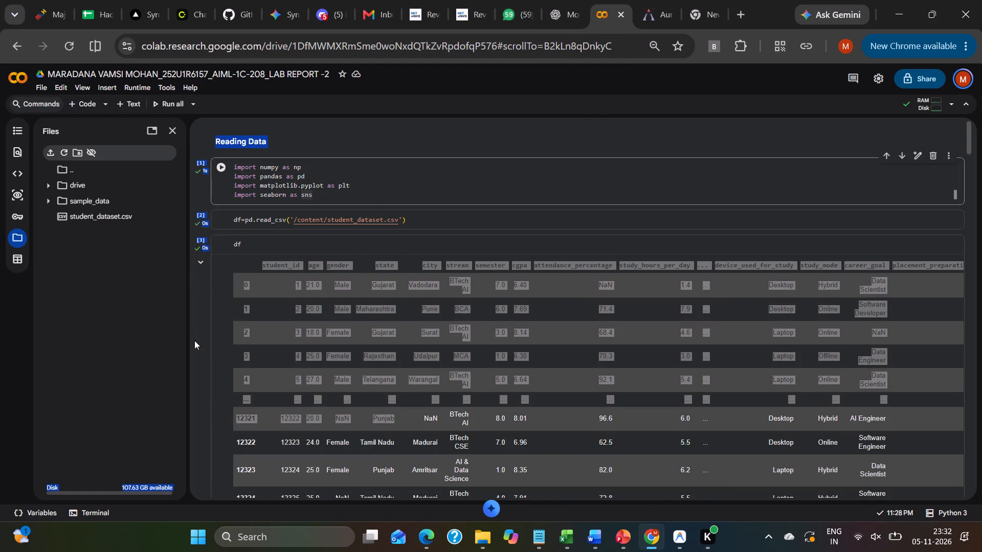
pyautogui.click(301, 361)
pyautogui.scroll(-1, 287, 366)
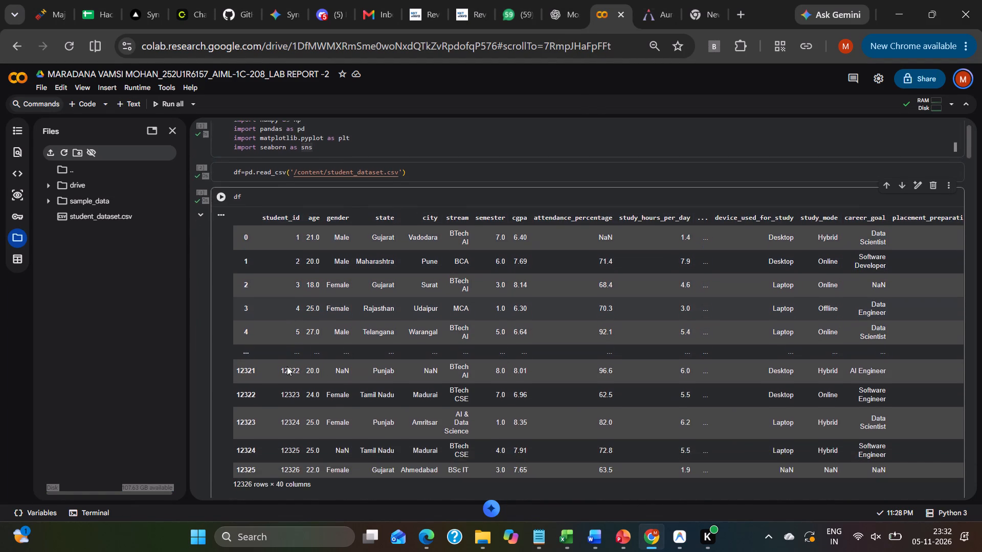
pyautogui.scroll(-3, 287, 366)
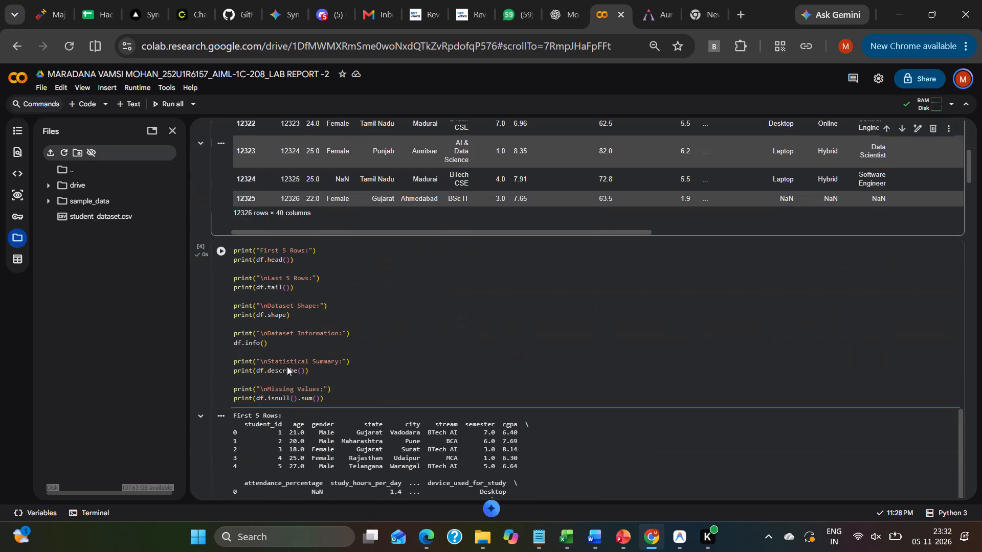
pyautogui.scroll(-1, 287, 366)
pyautogui.moveTo(209, 328); pyautogui.dragTo(230, 412)
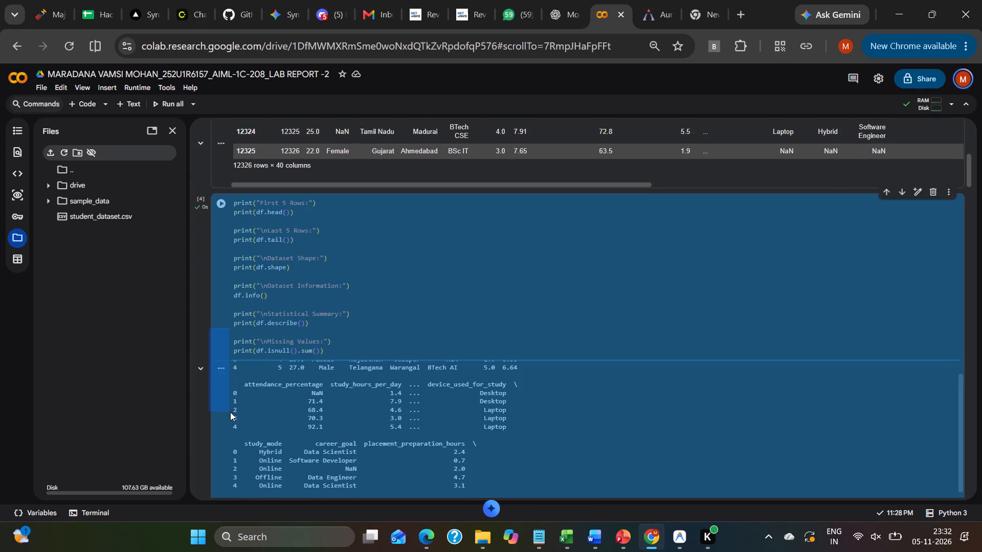
pyautogui.scroll(1, 230, 412)
pyautogui.click(264, 419)
pyautogui.scroll(2, 264, 419)
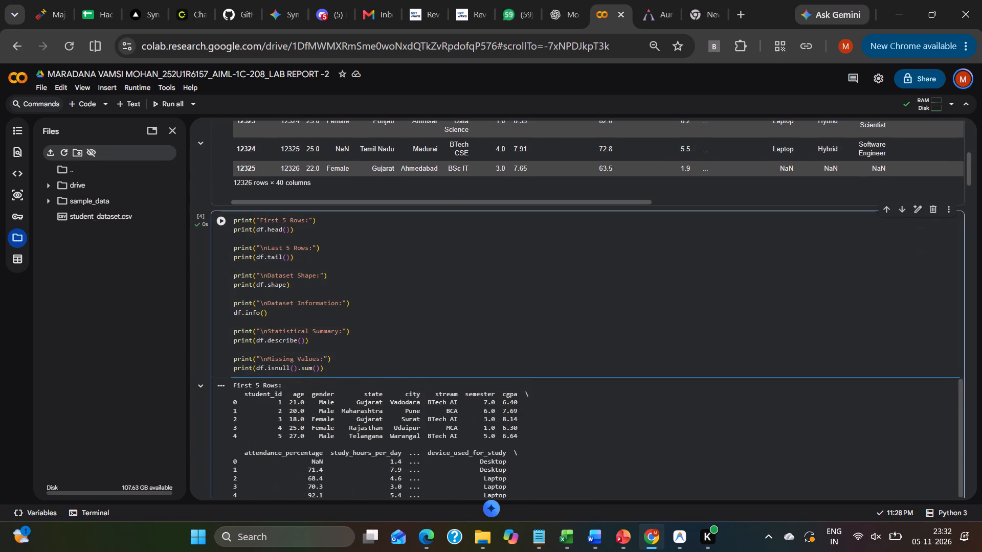
pyautogui.scroll(1, 264, 419)
pyautogui.moveTo(91, 386); pyautogui.dragTo(465, 245)
pyautogui.scroll(-1, 435, 277)
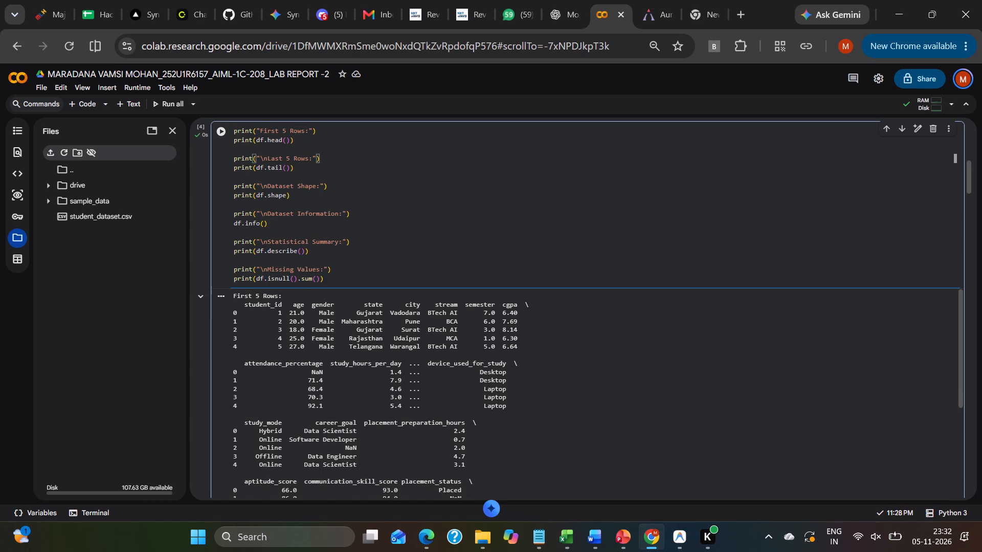
# Display the notebook in full-screen mode, capture a screenshot of the First 5 Rows code cell with its output, and leave full-screen mode.
pyautogui.click(956, 55)
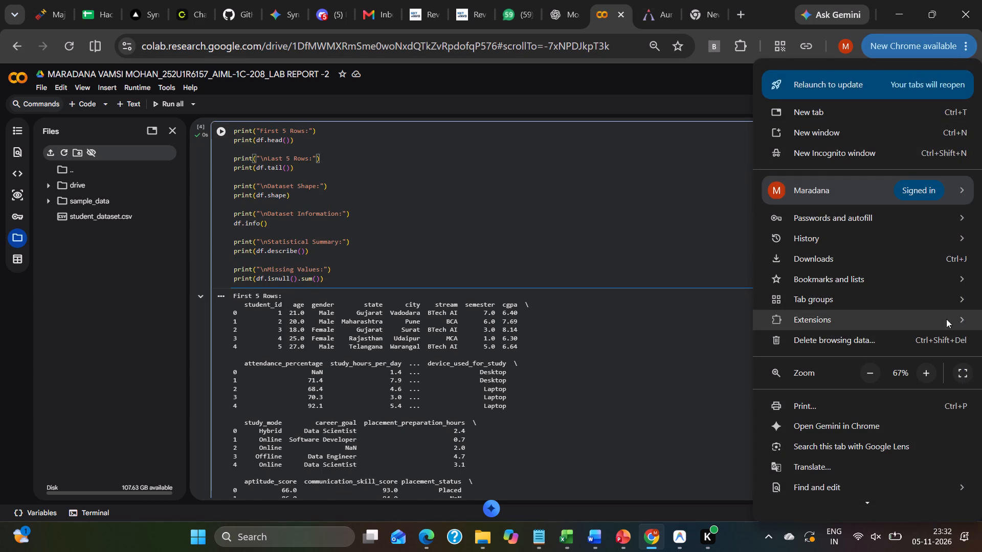
pyautogui.click(974, 370)
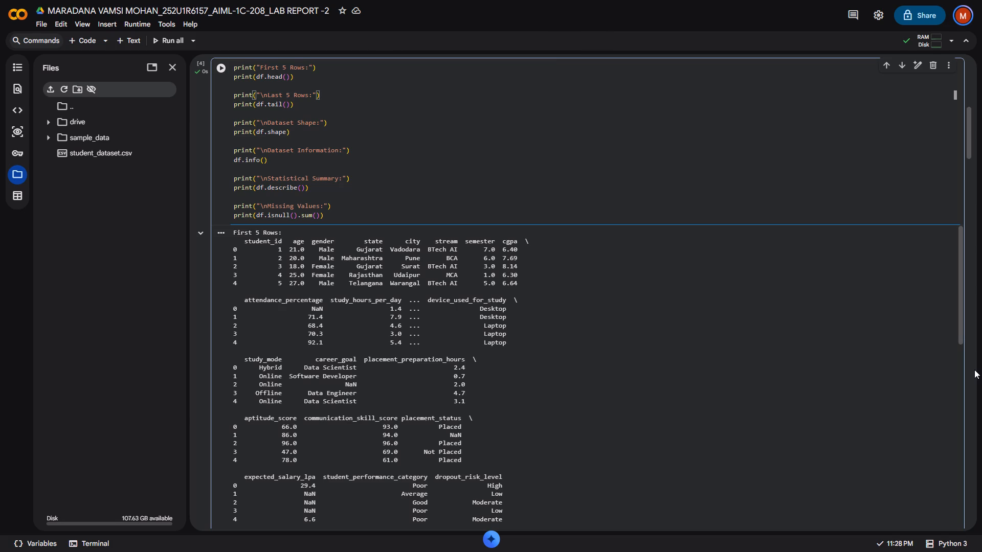
pyautogui.press('super+Print')
pyautogui.press('Escape')
pyautogui.press('Escape')
pyautogui.press('Escape')
pyautogui.press('Escape')
pyautogui.press('Escape')
pyautogui.press('Escape')
pyautogui.press('Escape')
pyautogui.press('Escape')
pyautogui.press('Escape')
pyautogui.press('Escape')
pyautogui.press('Escape')
pyautogui.press('Escape')
pyautogui.press('Escape')
pyautogui.press('Escape')
pyautogui.press('Escape')
pyautogui.press('Escape')
pyautogui.press('Escape')
pyautogui.press('Escape')
pyautogui.press('Escape')
pyautogui.press('Escape')
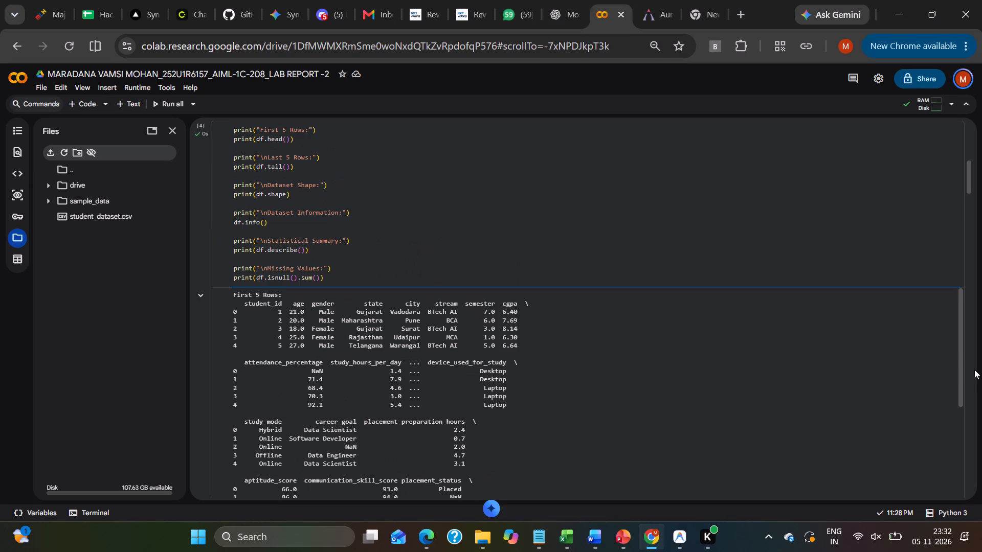
# Return to the FDS LAB 2 FINAL Word report and start replacing the picture above the Explanation heading with one from the Gallery.
pyautogui.click(629, 484)
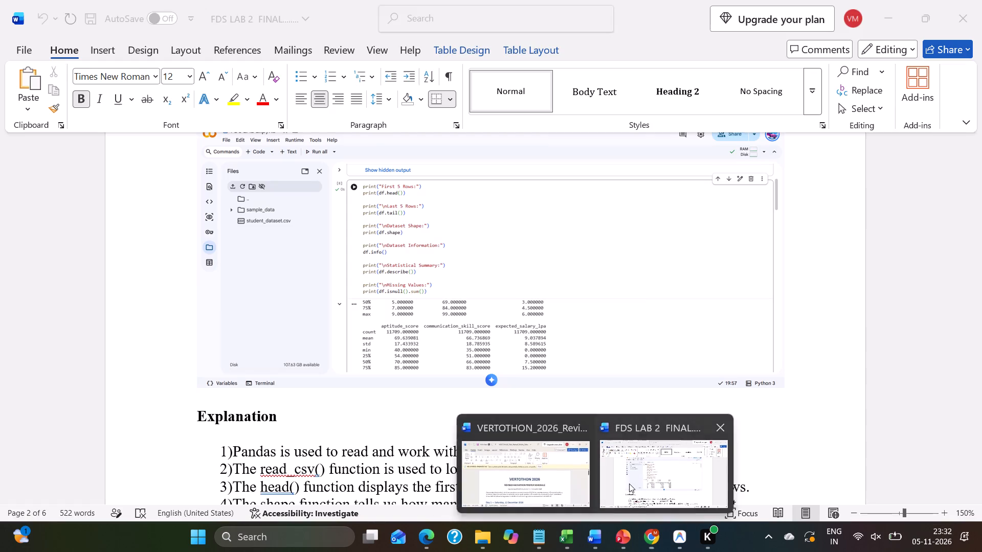
pyautogui.rightClick(511, 317)
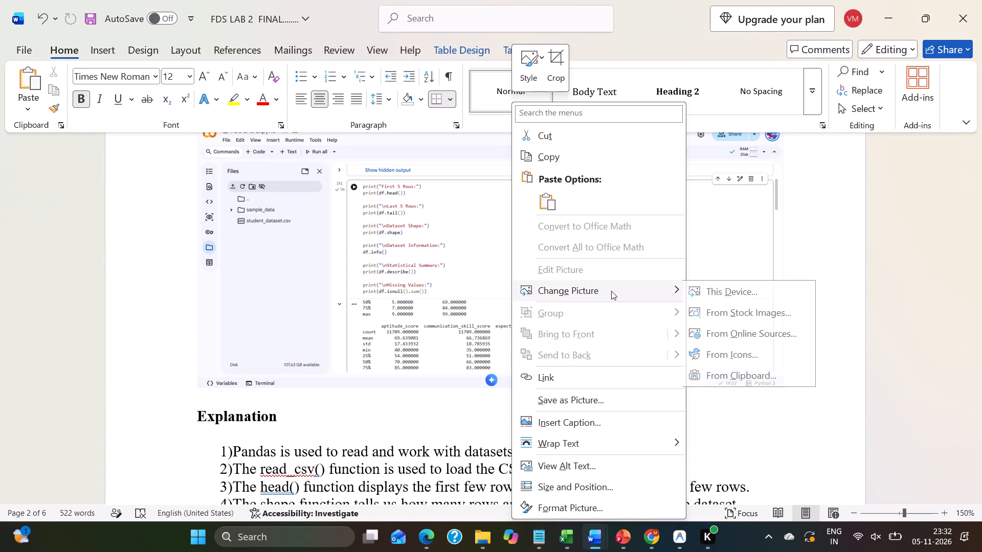
pyautogui.click(611, 291)
pyautogui.click(758, 281)
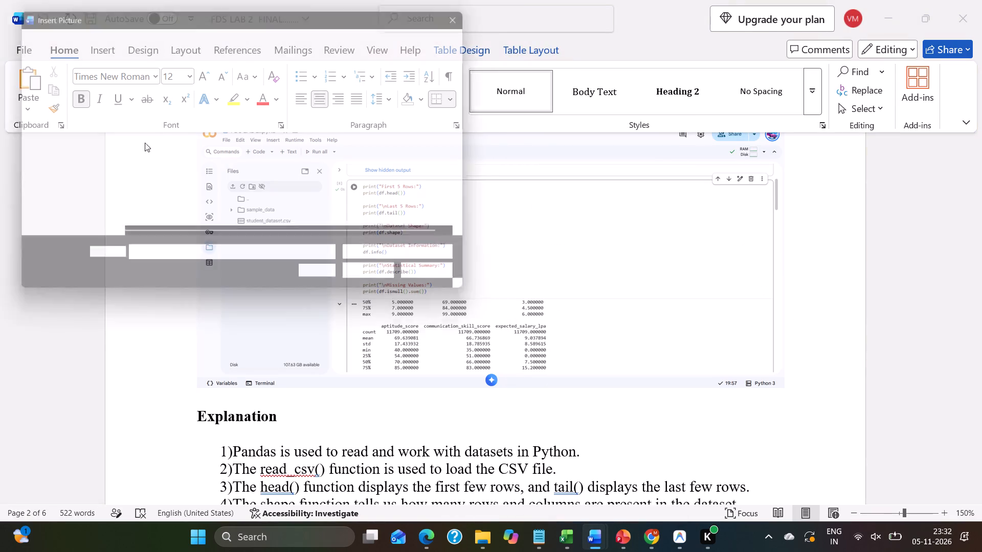
pyautogui.scroll(2, 68, 100)
pyautogui.click(63, 110)
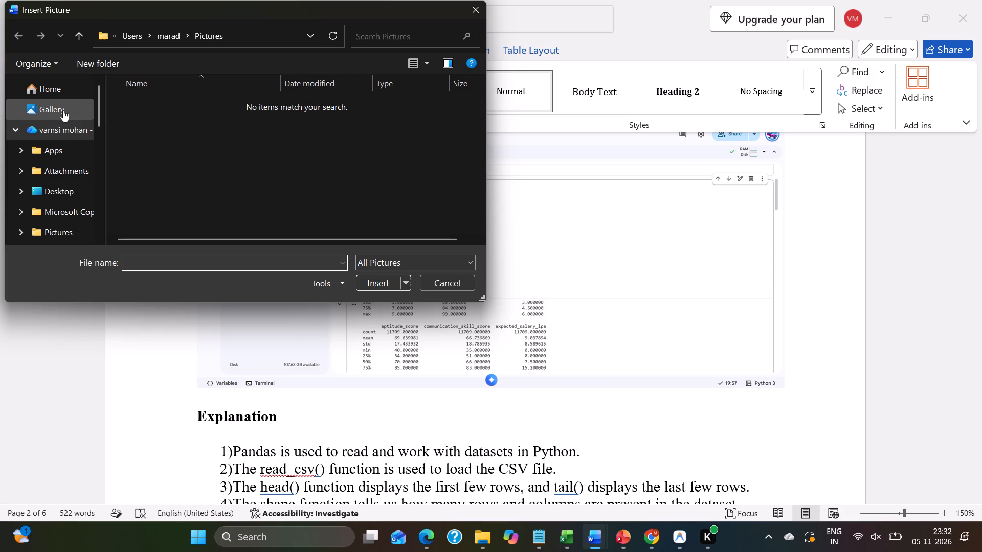
# Insert the newest Gallery screenshot, showing the First 5 Rows code and output, as the replacement picture above the Explanation heading.
pyautogui.doubleClick(145, 127)
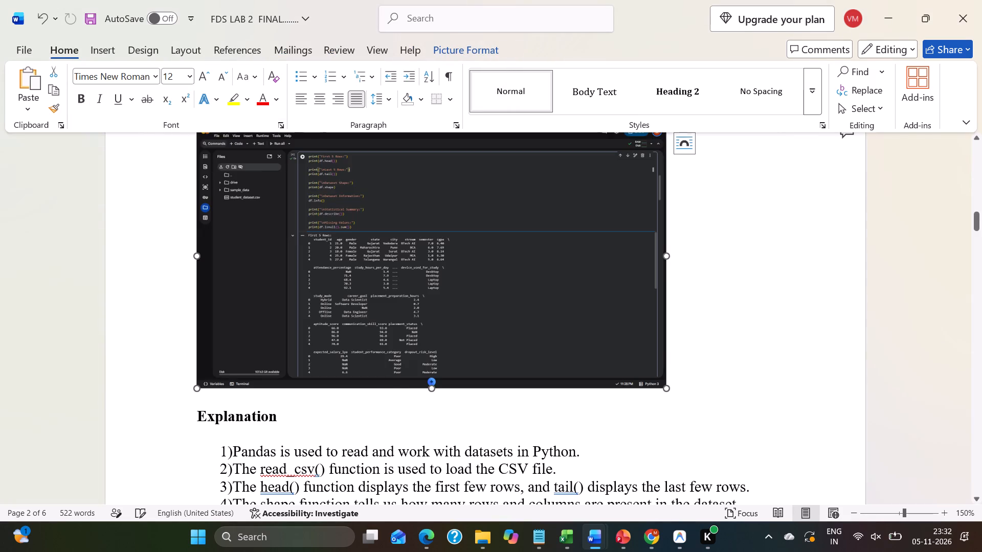
# Select the first Explanation section, from its heading through point 7 on the isnull().sum() function.
pyautogui.hscroll(1, 366, 303)
pyautogui.scroll(-1, 366, 303)
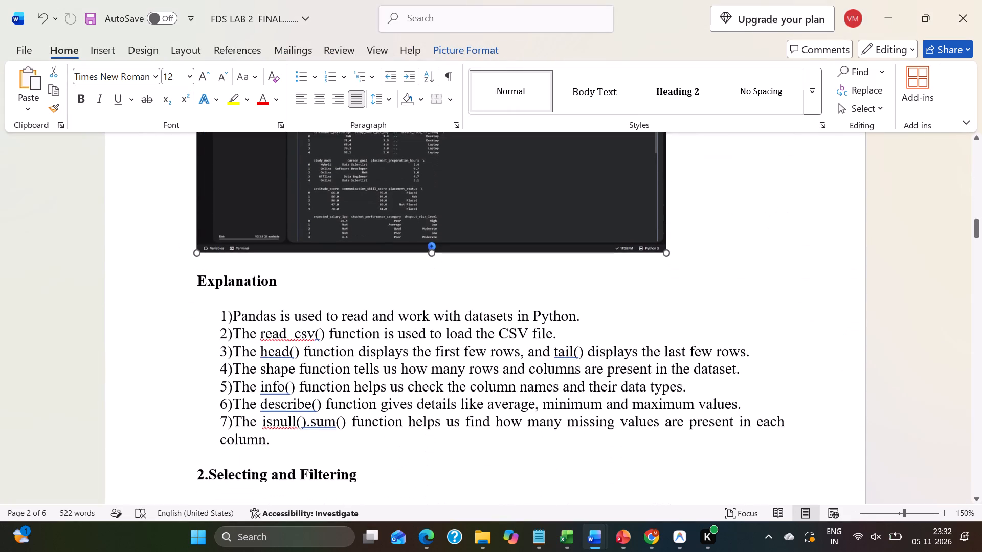
pyautogui.scroll(-1, 366, 303)
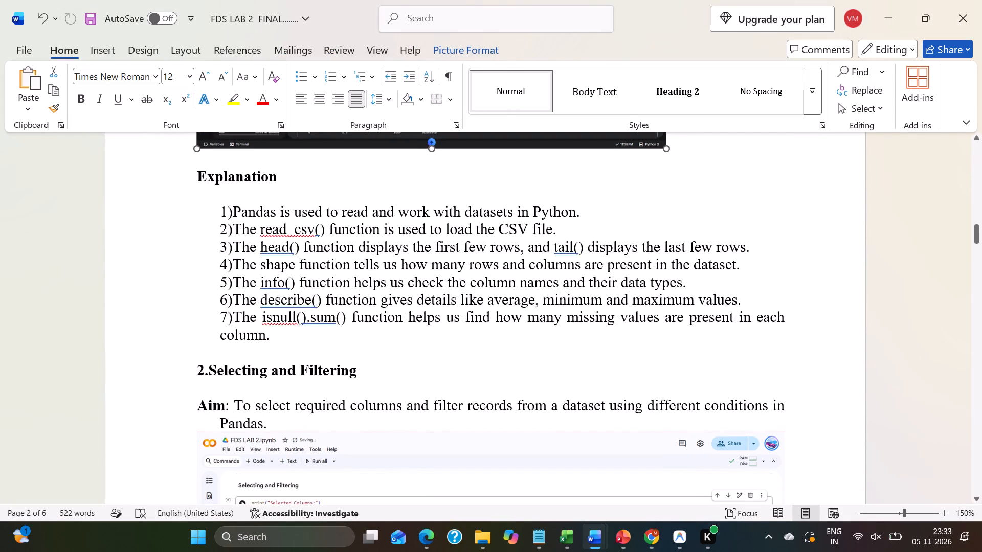
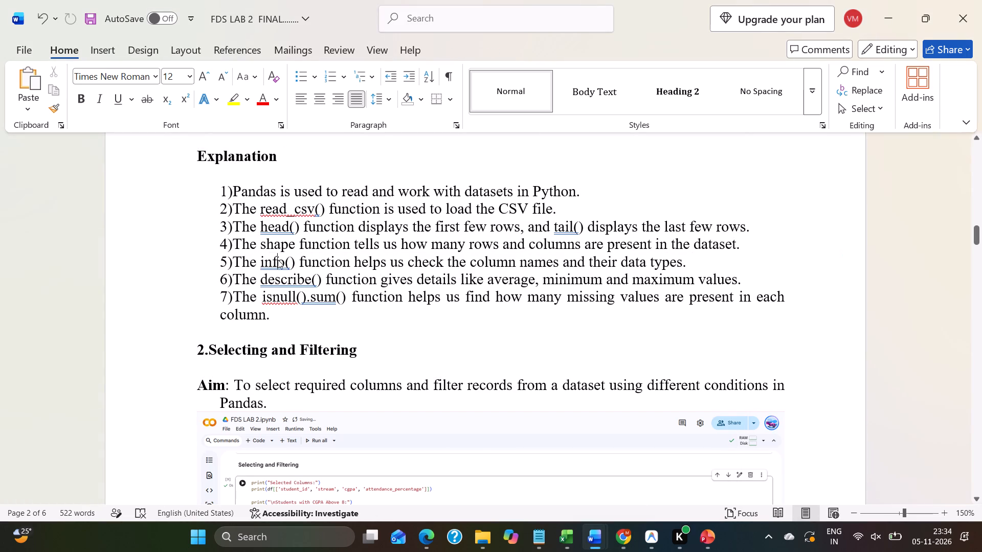
pyautogui.doubleClick(225, 194)
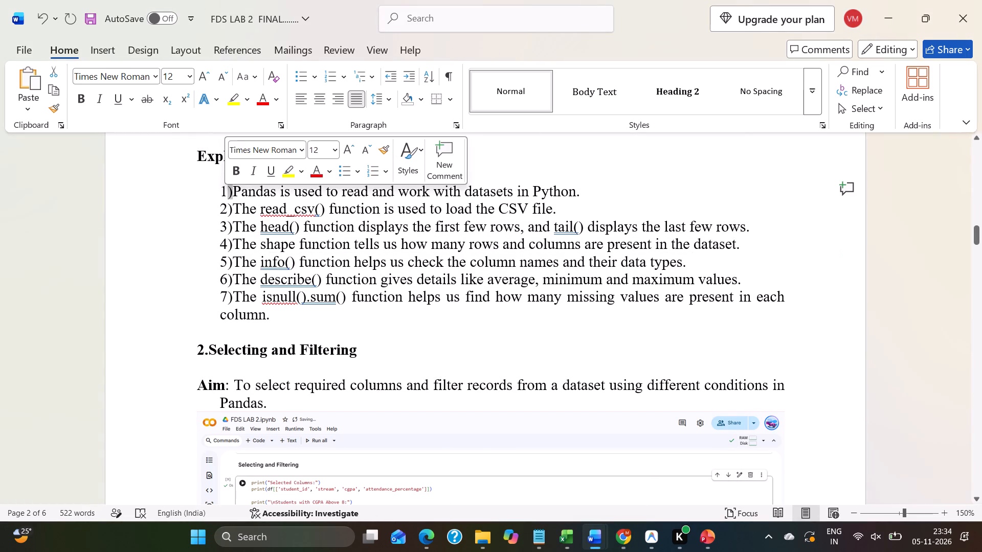
pyautogui.moveTo(219, 197); pyautogui.dragTo(274, 313)
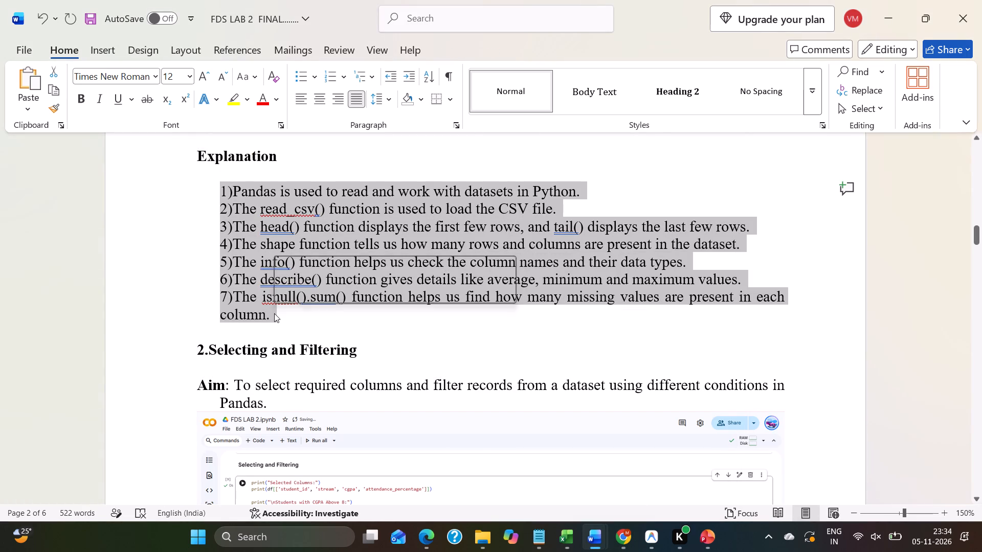
pyautogui.press('BackSpace')
pyautogui.hotkey('ctrl', 'v')
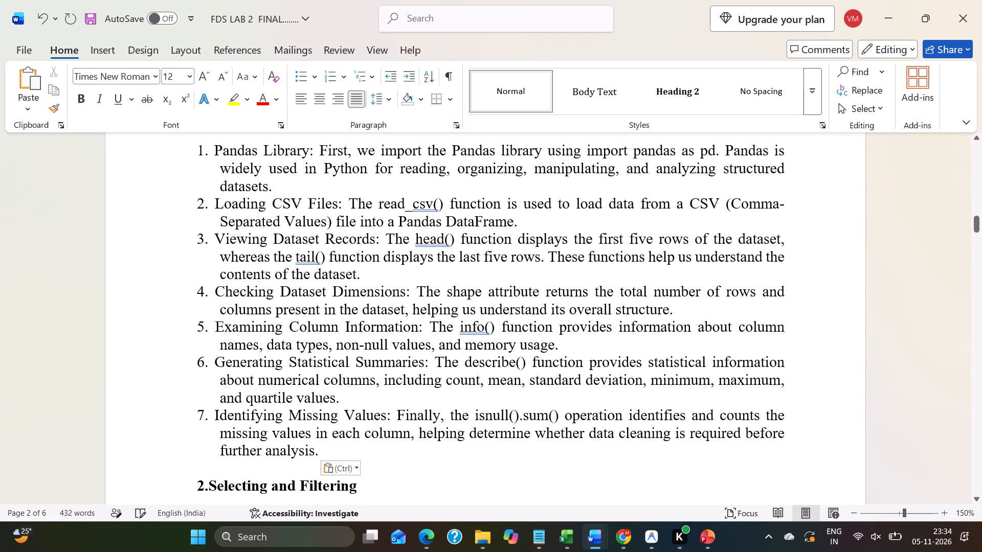
# Review the pasted explanation and the following Selecting and Filtering section down to its notebook pictures.
pyautogui.moveTo(273, 351); pyautogui.dragTo(368, 234)
pyautogui.moveTo(368, 234); pyautogui.dragTo(369, 274)
pyautogui.moveTo(369, 274); pyautogui.dragTo(399, 183)
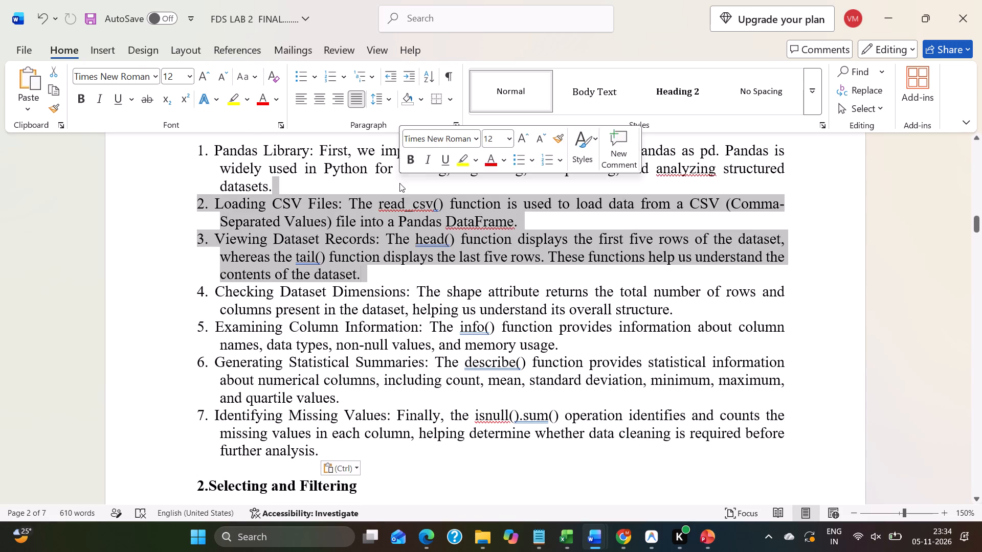
pyautogui.moveTo(399, 183); pyautogui.dragTo(402, 197)
pyautogui.click(402, 197)
pyautogui.moveTo(402, 197); pyautogui.dragTo(414, 348)
pyautogui.moveTo(414, 348); pyautogui.dragTo(476, 133)
pyautogui.moveTo(476, 133); pyautogui.dragTo(520, 254)
pyautogui.moveTo(520, 254); pyautogui.dragTo(564, 103)
pyautogui.moveTo(564, 103); pyautogui.dragTo(614, 249)
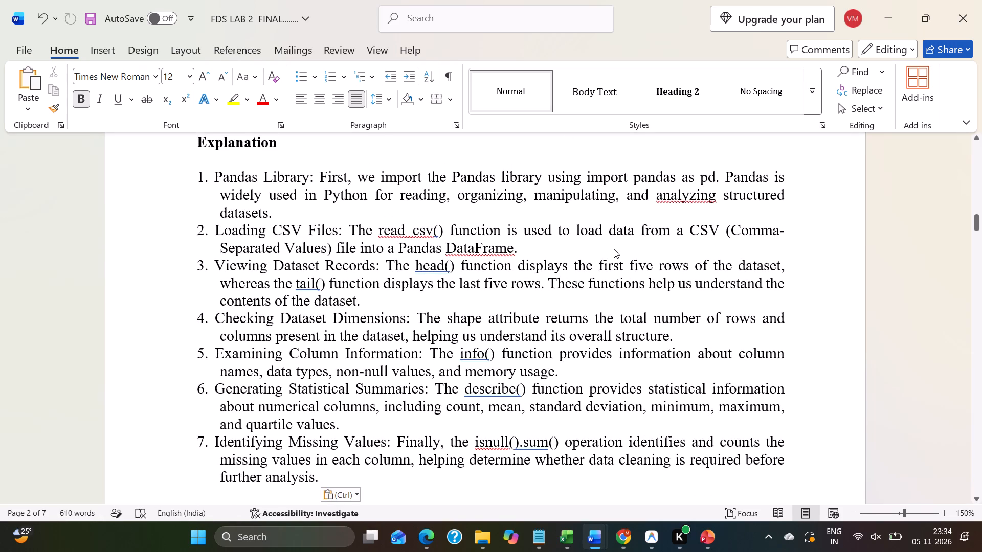
pyautogui.scroll(-1, 615, 331)
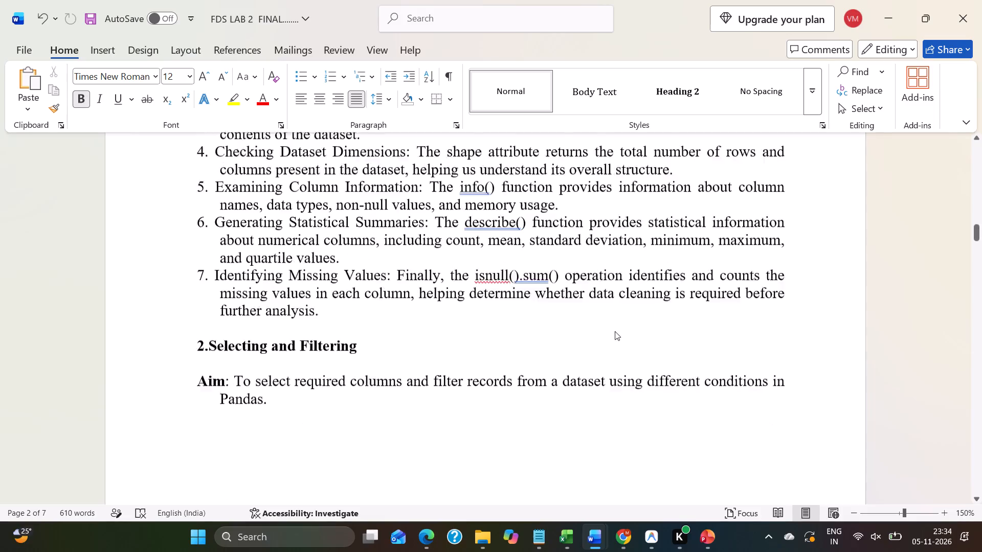
pyautogui.scroll(-1, 615, 331)
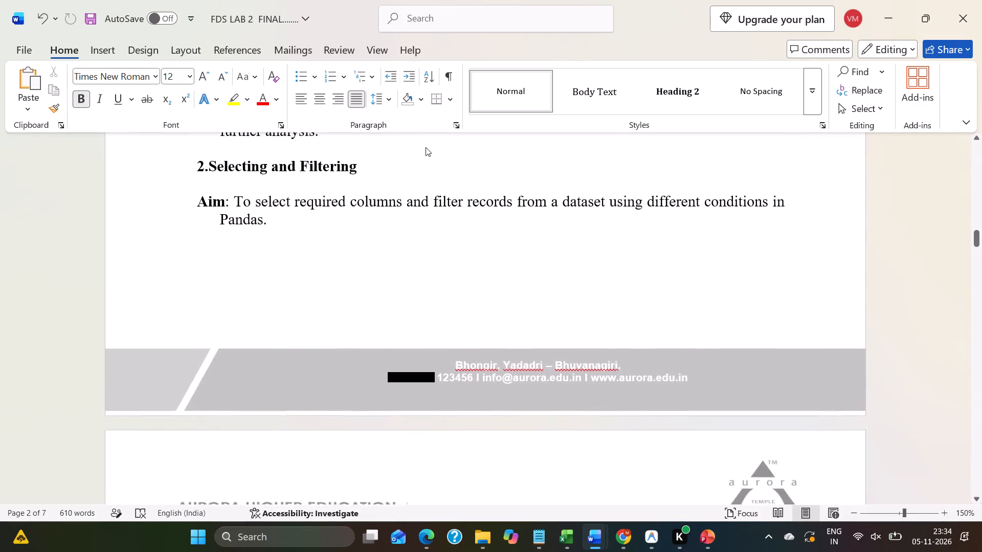
pyautogui.scroll(-1, 428, 217)
pyautogui.scroll(-1, 391, 340)
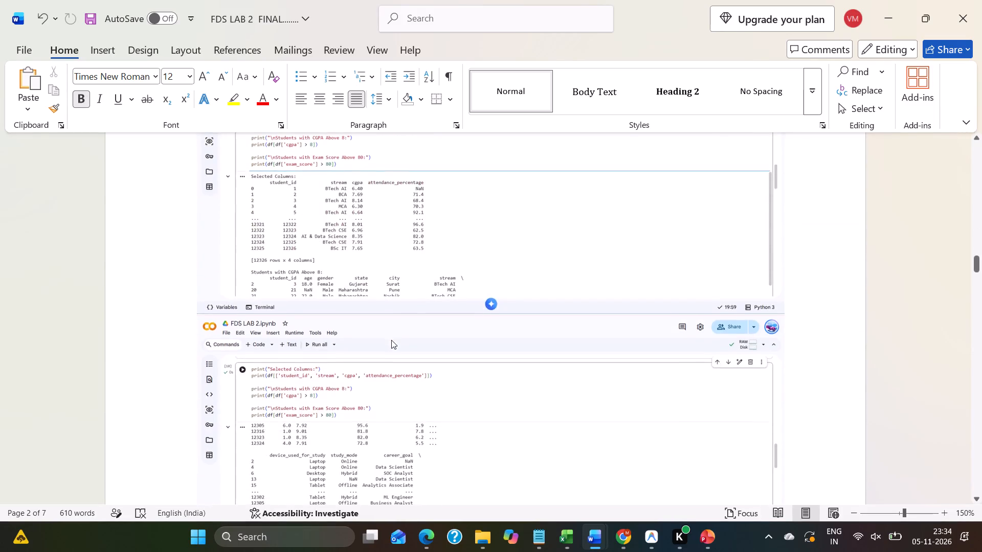
pyautogui.scroll(1, 388, 363)
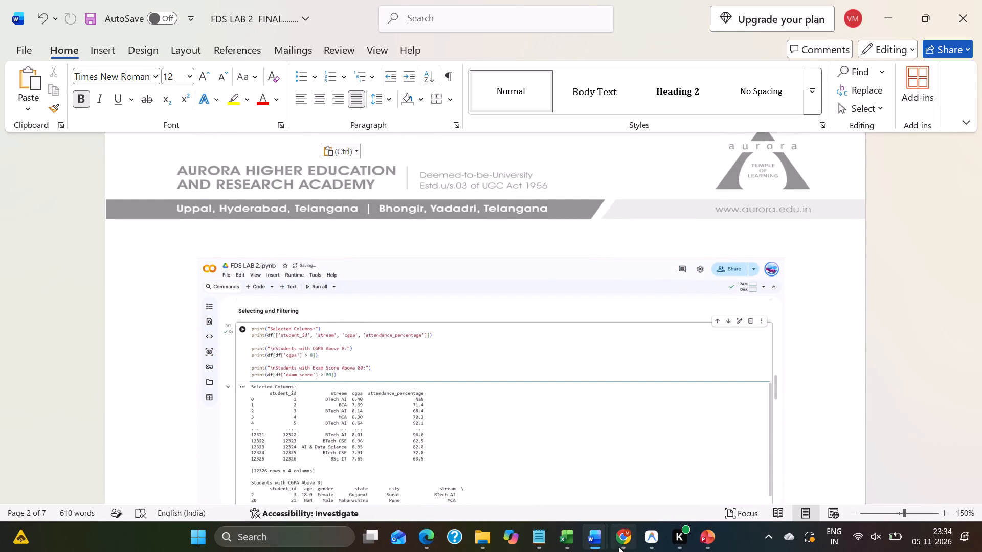
# Switch to the Colab notebook in Chrome and bring the Selecting and Filtering code cell and its output into view.
pyautogui.click(619, 499)
pyautogui.click(561, 1)
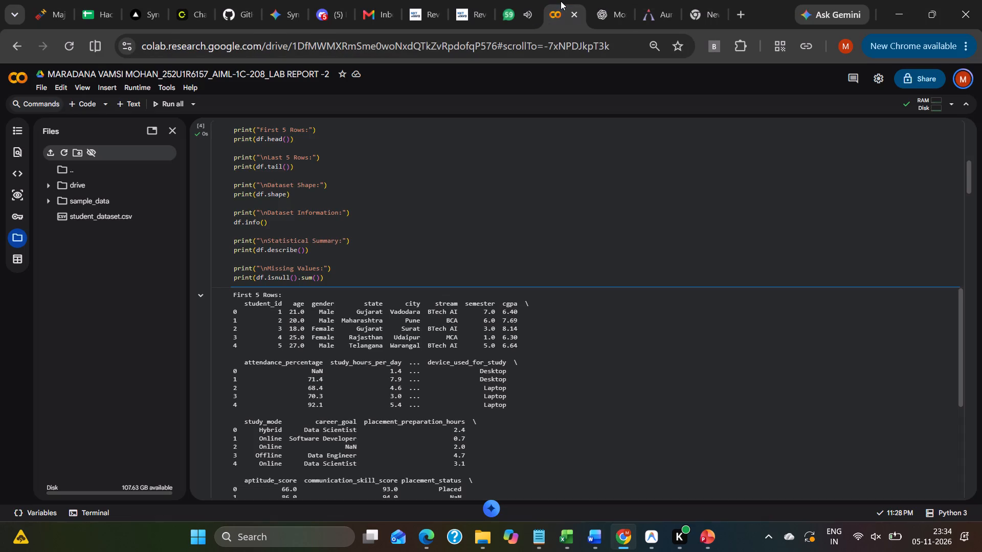
pyautogui.scroll(-3, 423, 294)
pyautogui.scroll(-1, 217, 249)
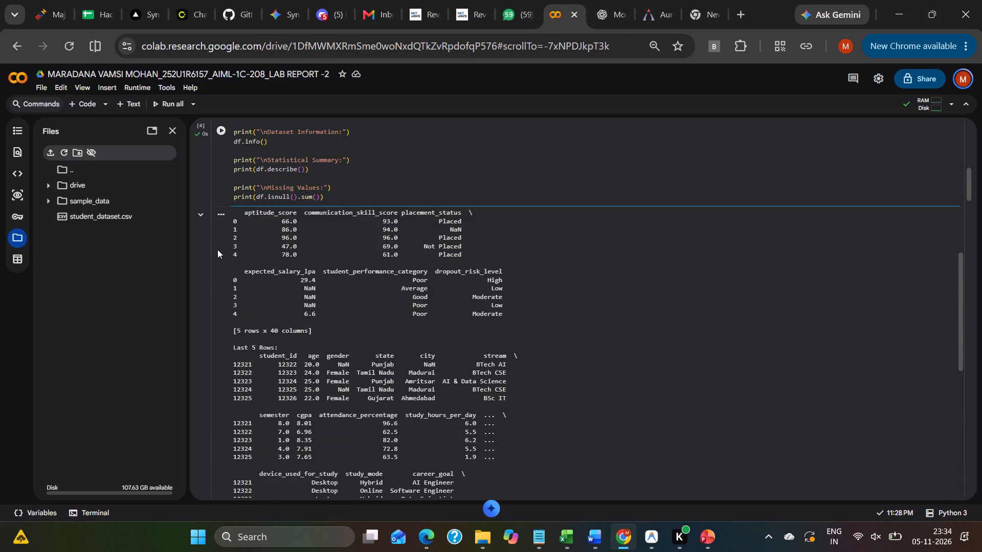
pyautogui.scroll(-3, 217, 249)
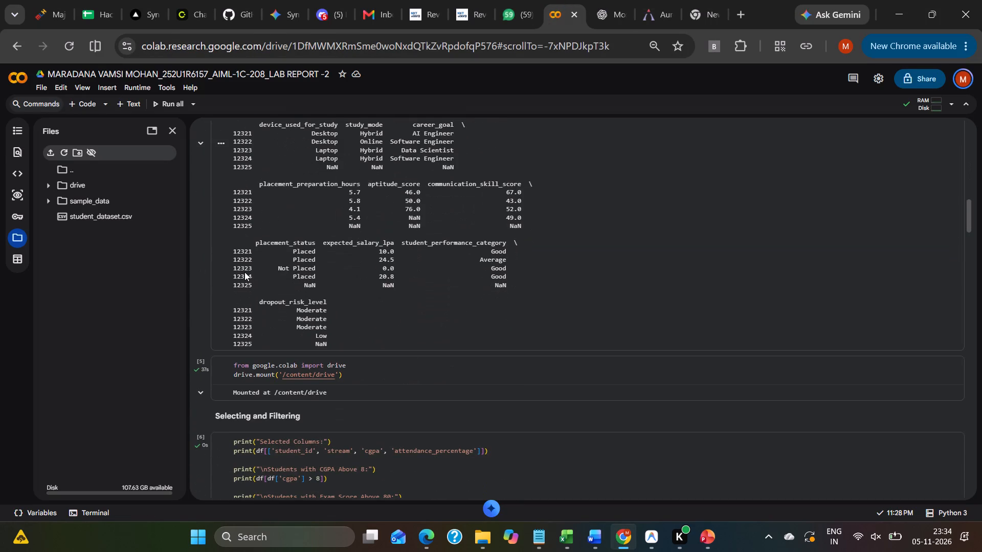
pyautogui.scroll(-2, 320, 372)
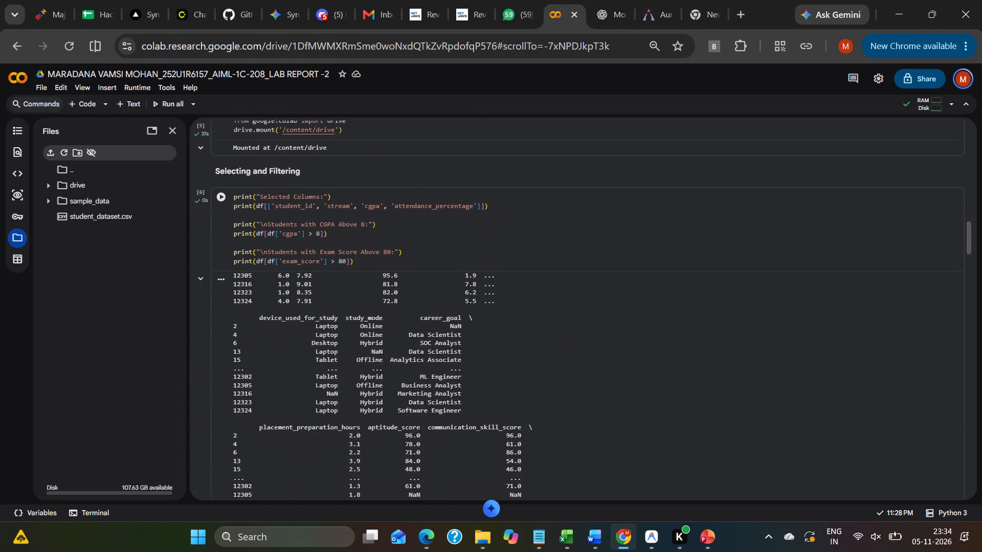
pyautogui.scroll(-2, 320, 372)
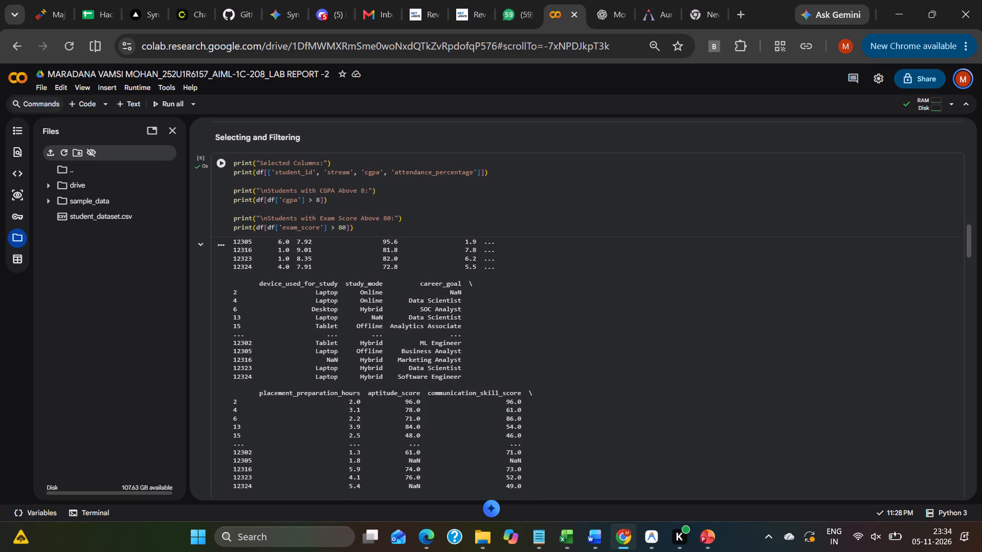
# Display the notebook in full-screen mode, capture a screenshot of the Selecting and Filtering cell with its output, and leave full-screen mode.
pyautogui.click(969, 44)
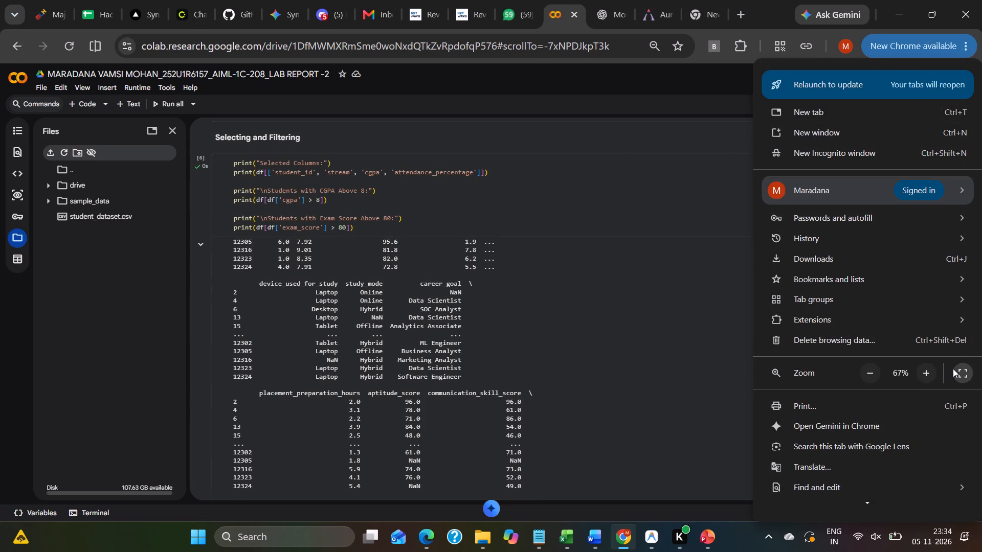
pyautogui.click(953, 369)
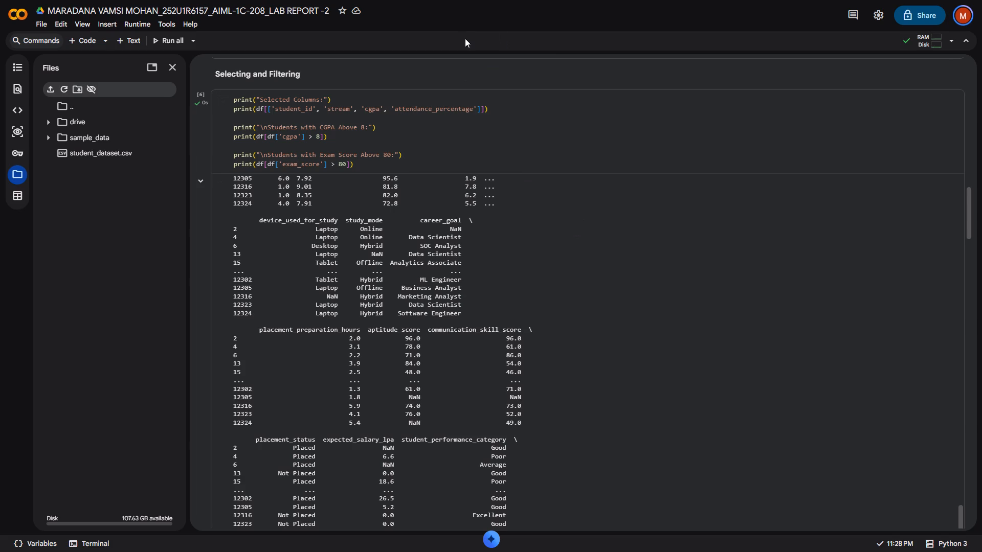
pyautogui.press('super+Print')
pyautogui.press('Escape')
pyautogui.press('Escape')
pyautogui.press('Escape')
pyautogui.press('Escape')
pyautogui.press('Escape')
pyautogui.press('Escape')
pyautogui.press('Escape')
pyautogui.press('Escape')
pyautogui.press('Escape')
pyautogui.press('Escape')
pyautogui.press('Escape')
pyautogui.press('Escape')
pyautogui.press('Escape')
pyautogui.press('Escape')
pyautogui.press('Escape')
pyautogui.press('Escape')
pyautogui.press('Escape')
pyautogui.press('Escape')
pyautogui.press('Escape')
pyautogui.press('Escape')
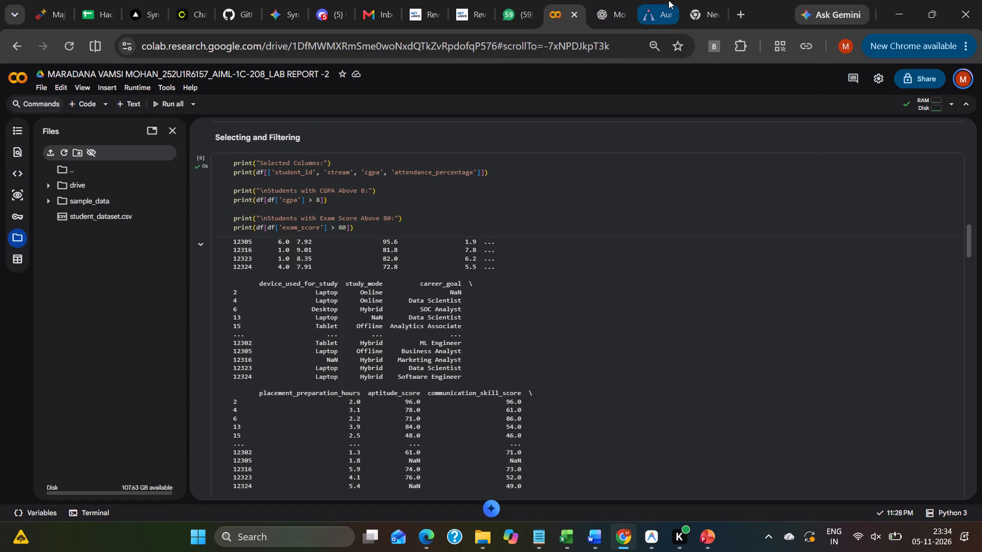
# Switch to the FDS LAB 2 FINAL Word report and replace the first Selecting and Filtering picture with Screenshot (1163) from the Gallery.
pyautogui.click(626, 456)
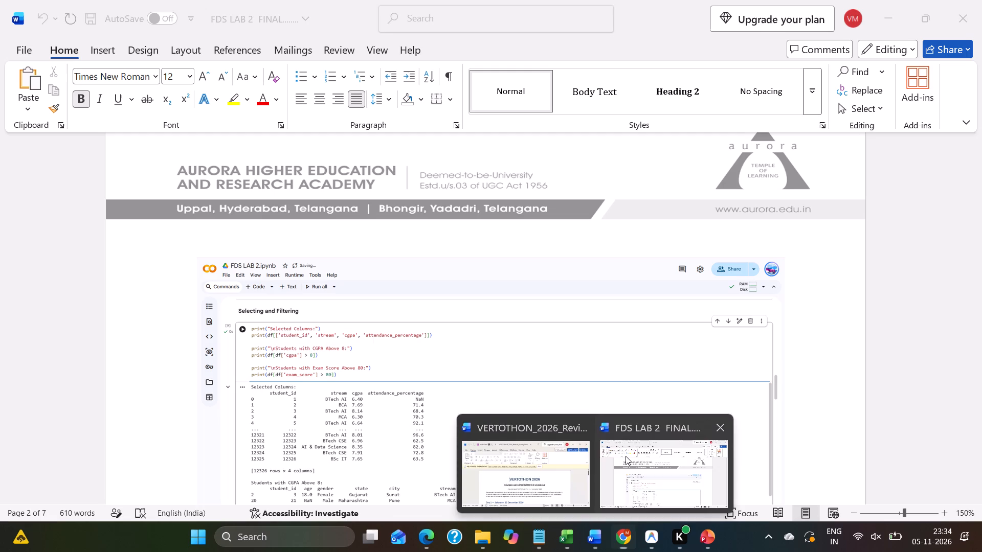
pyautogui.rightClick(458, 384)
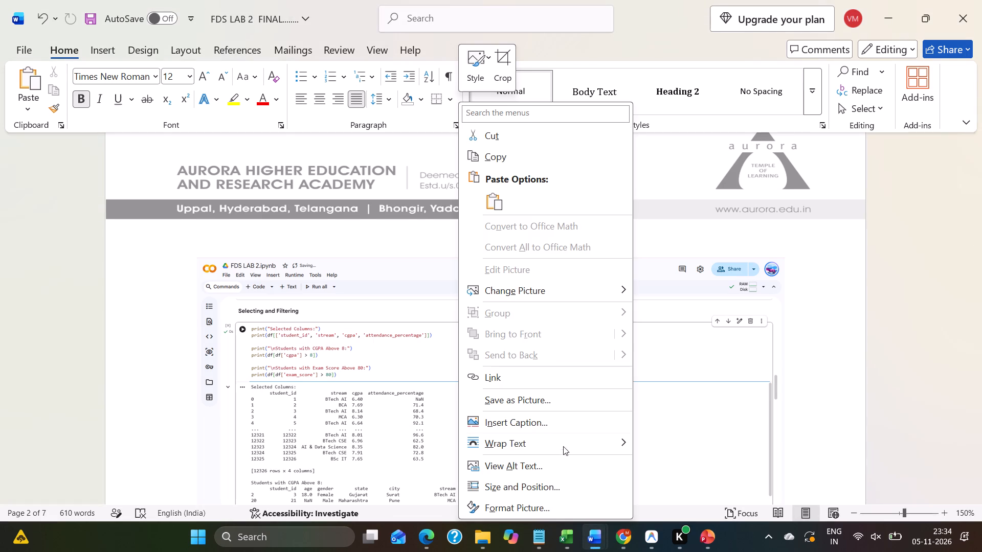
pyautogui.click(548, 287)
pyautogui.click(648, 292)
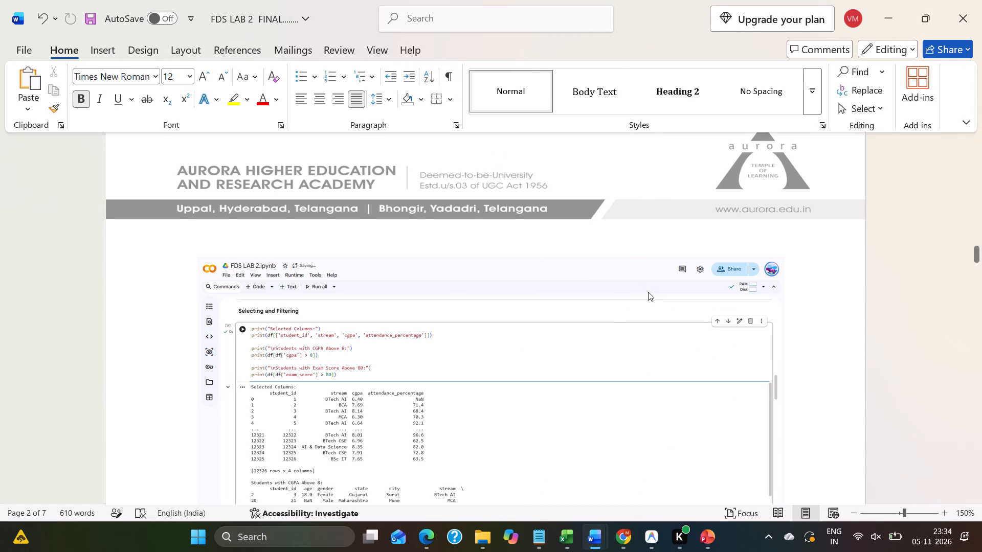
pyautogui.scroll(1, 65, 112)
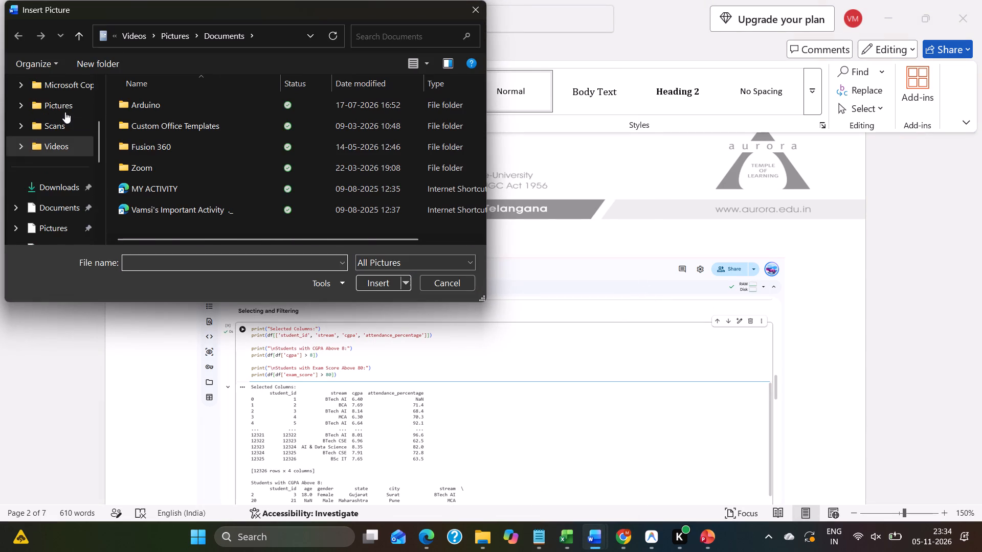
pyautogui.scroll(1, 65, 112)
pyautogui.click(57, 108)
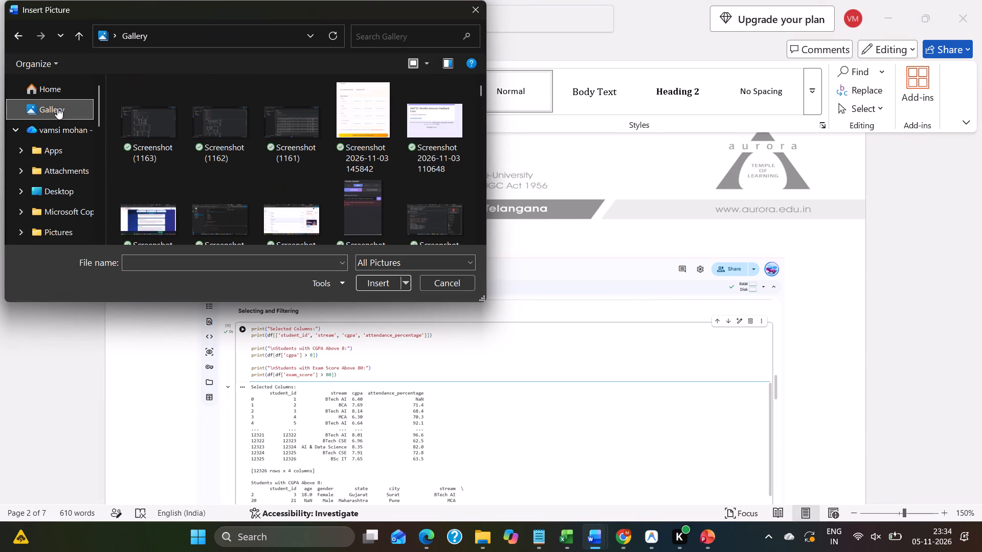
pyautogui.doubleClick(119, 129)
# In the Colab notebook in Chrome, capture the second Selecting and Filtering cell and its output in full-screen mode, then leave full screen.
pyautogui.scroll(-1, 413, 311)
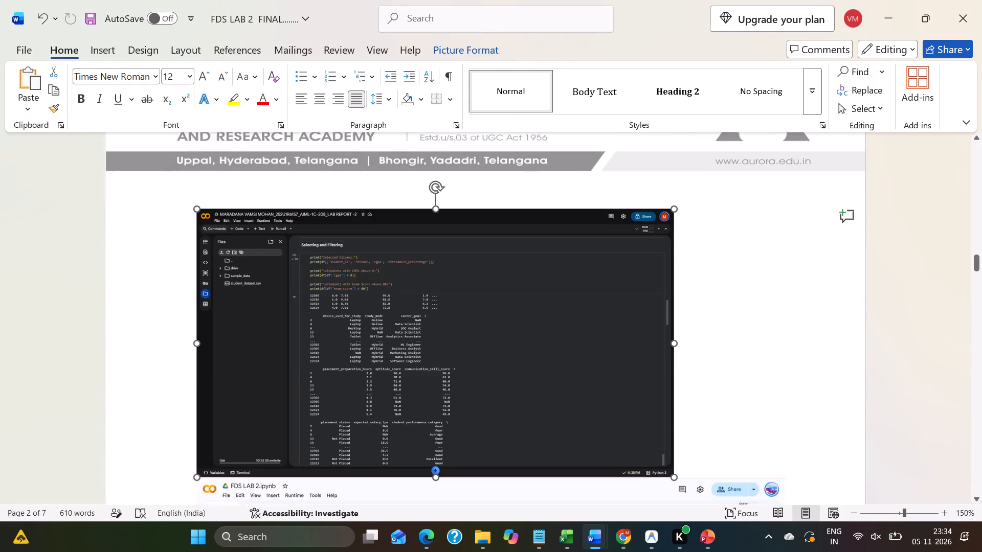
pyautogui.scroll(-2, 413, 311)
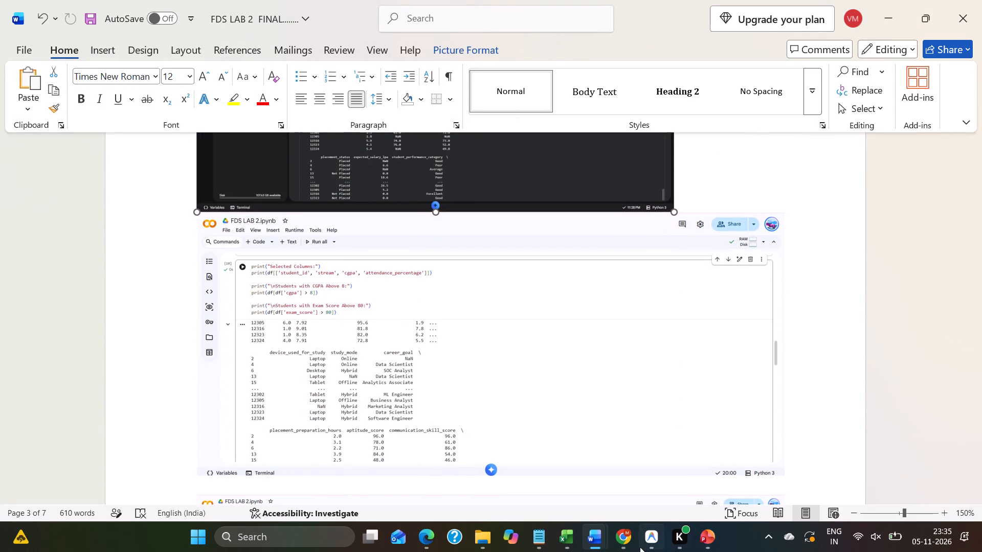
pyautogui.click(633, 490)
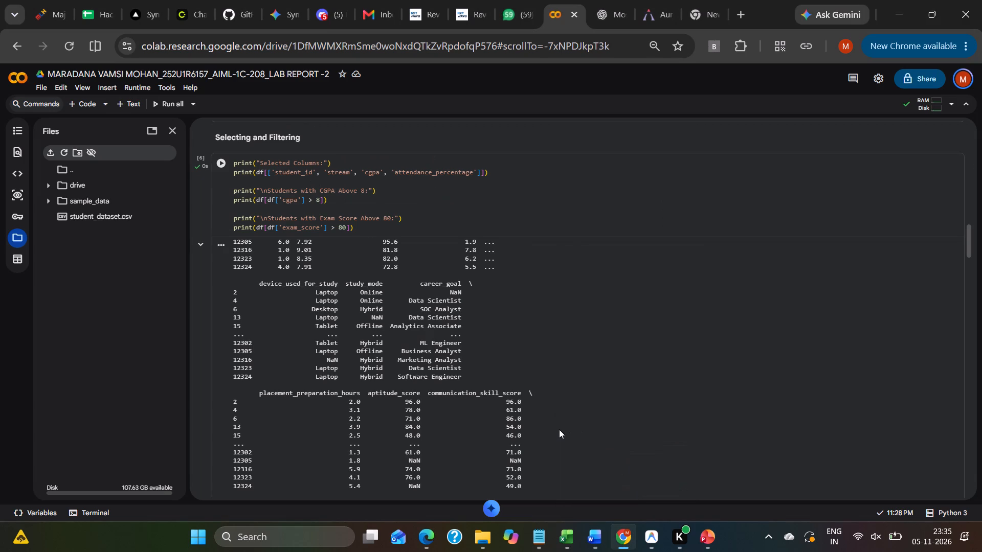
pyautogui.scroll(-2, 559, 429)
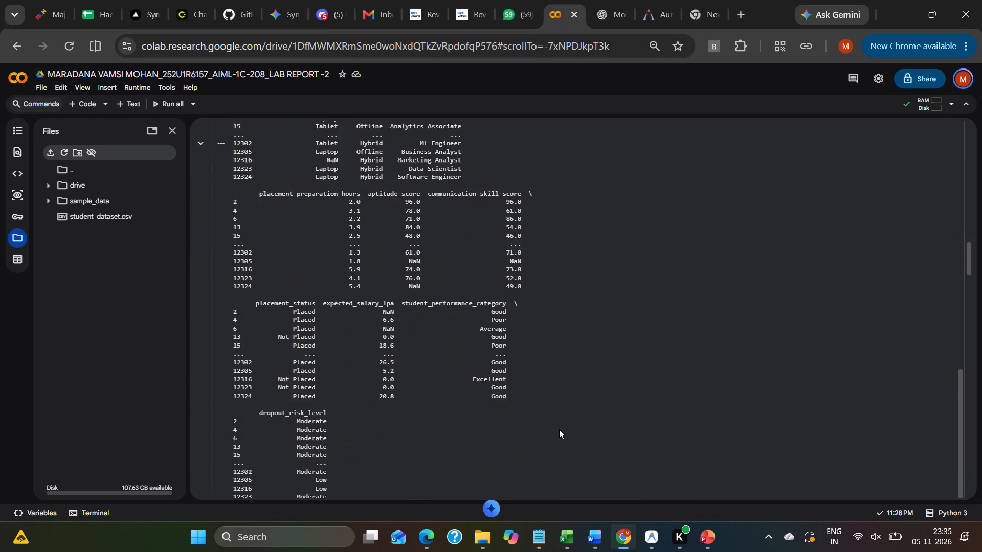
pyautogui.scroll(-4, 559, 429)
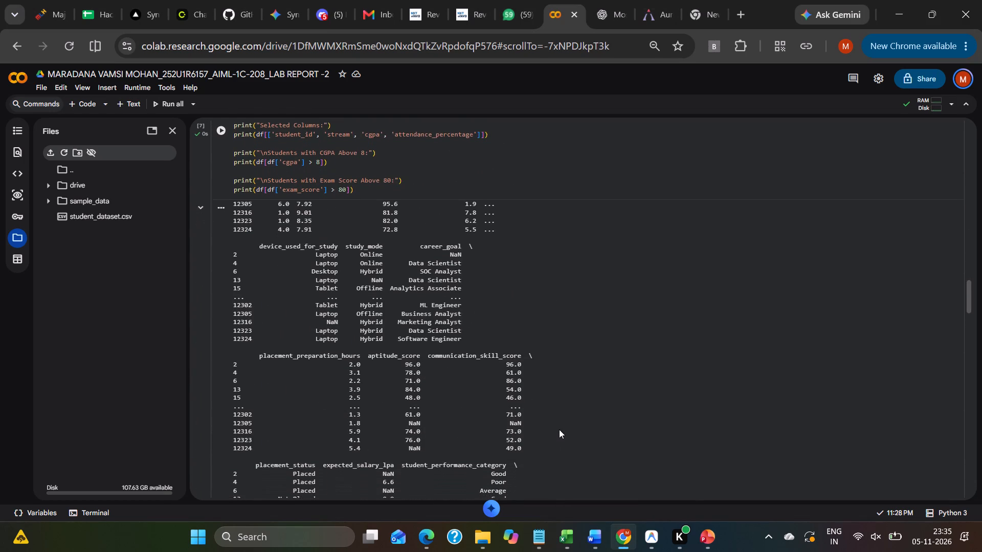
pyautogui.scroll(-1, 559, 429)
pyautogui.click(963, 39)
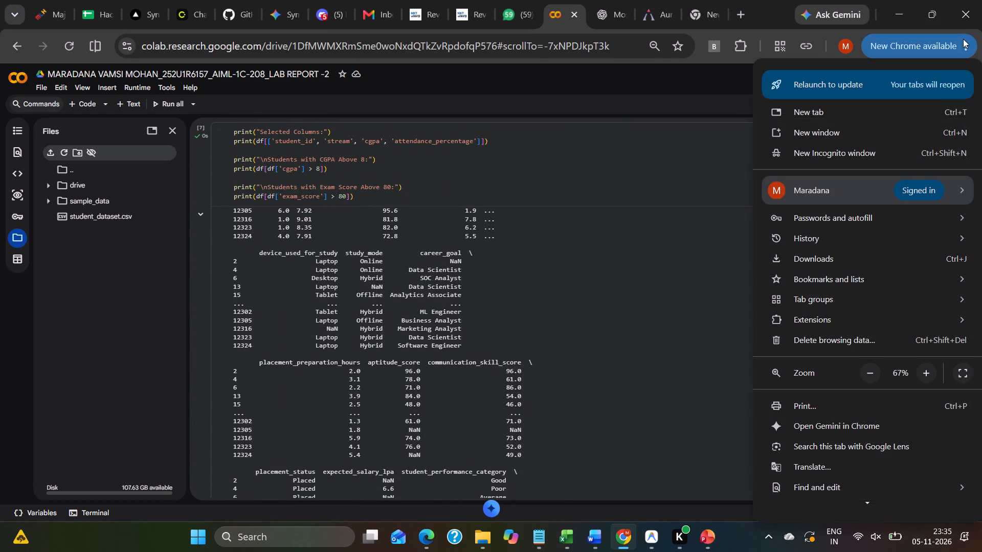
pyautogui.click(958, 374)
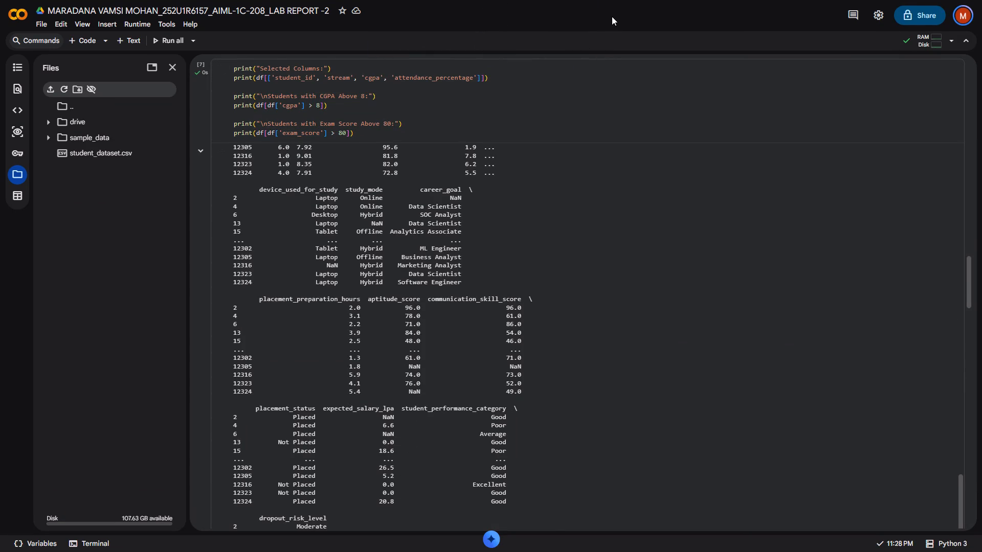
pyautogui.press('super+Print')
pyautogui.press('Escape')
pyautogui.press('Escape')
pyautogui.press('Escape')
pyautogui.press('Escape')
pyautogui.press('Escape')
pyautogui.press('Escape')
pyautogui.press('Escape')
pyautogui.press('Escape')
pyautogui.press('Escape')
pyautogui.press('Escape')
pyautogui.press('Escape')
pyautogui.press('Escape')
pyautogui.press('Escape')
pyautogui.press('Escape')
pyautogui.press('Escape')
pyautogui.press('Escape')
pyautogui.press('Escape')
pyautogui.press('Escape')
pyautogui.press('Escape')
pyautogui.press('Escape')
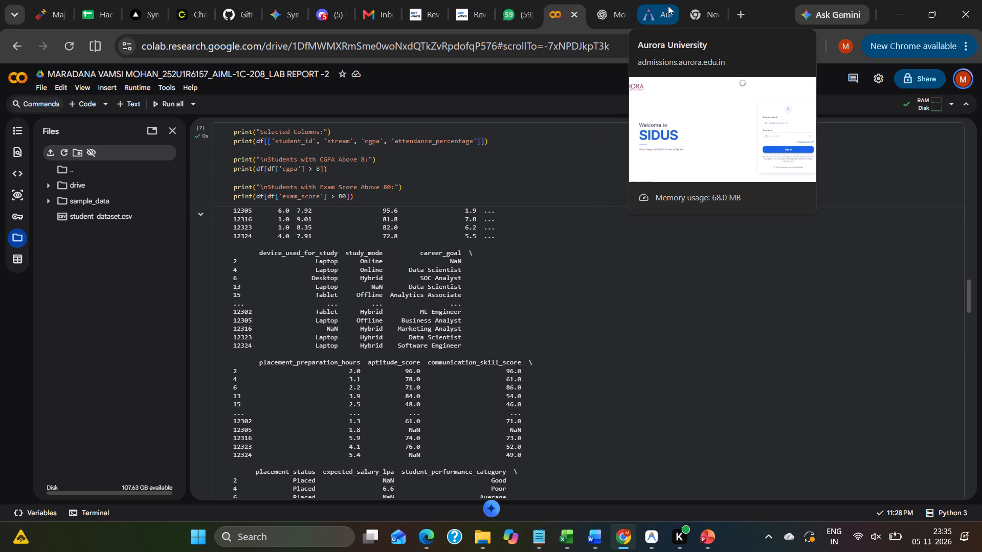
# Return to the Word report and replace the second Selecting and Filtering picture with the newest screenshot from the Gallery.
pyautogui.click(620, 466)
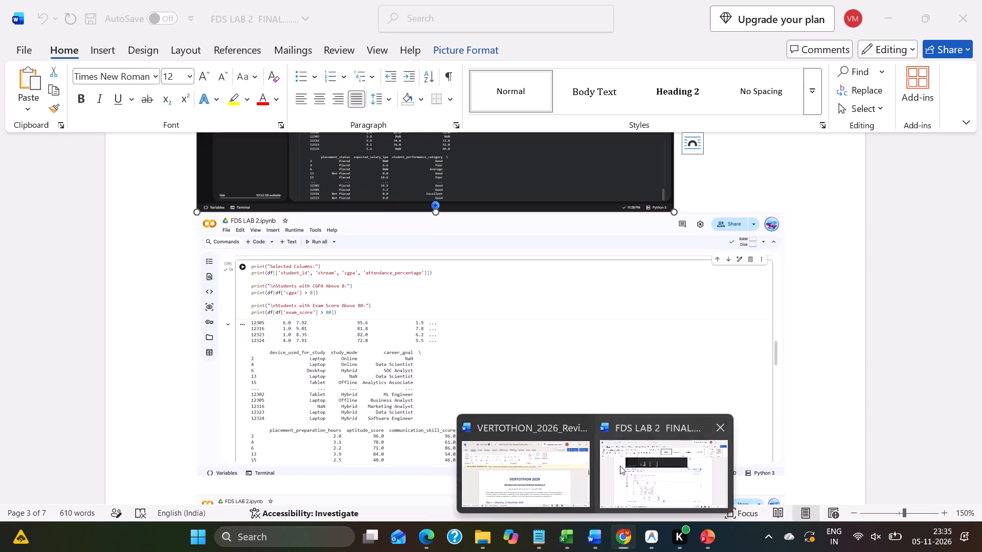
pyautogui.rightClick(391, 357)
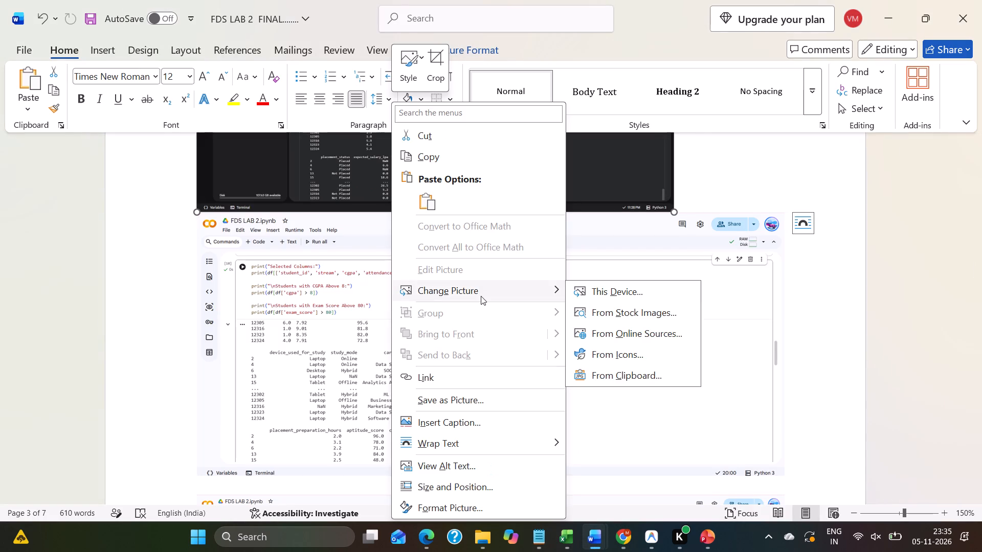
pyautogui.click(577, 296)
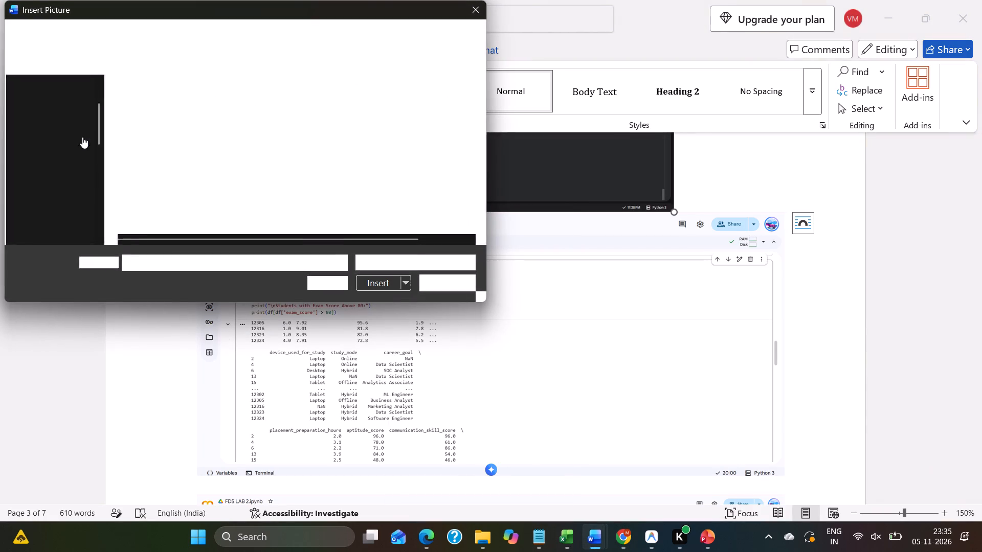
pyautogui.scroll(2, 82, 137)
pyautogui.click(65, 100)
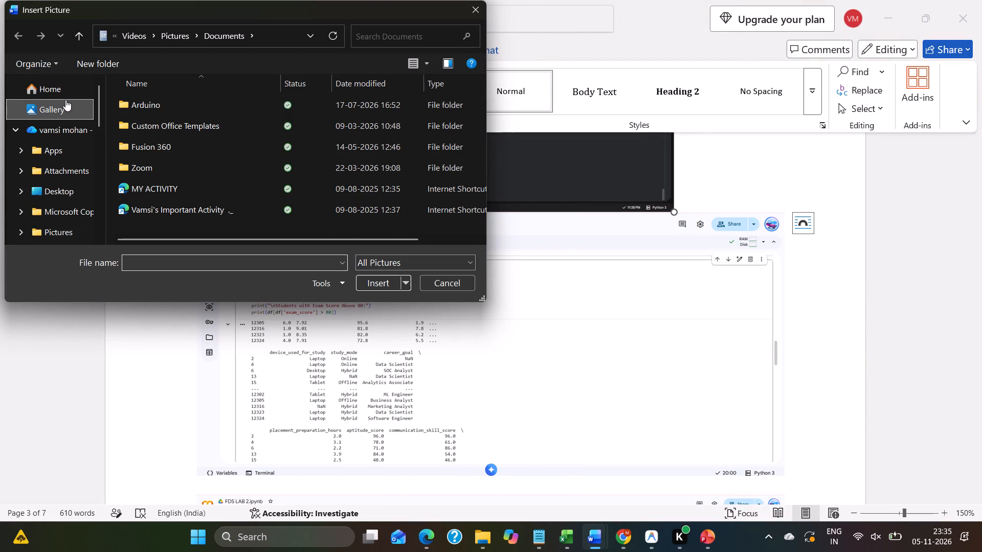
pyautogui.doubleClick(153, 101)
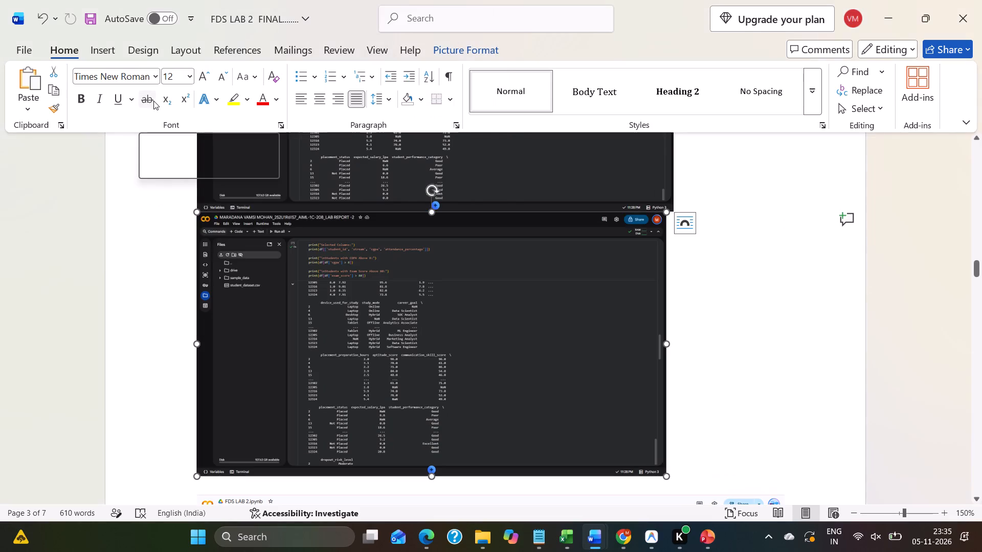
# In the Colab notebook, capture the end of the filtering output, including the dropout_risk_level table, in full-screen mode, then leave full screen.
pyautogui.scroll(1, 303, 246)
pyautogui.scroll(-1, 303, 246)
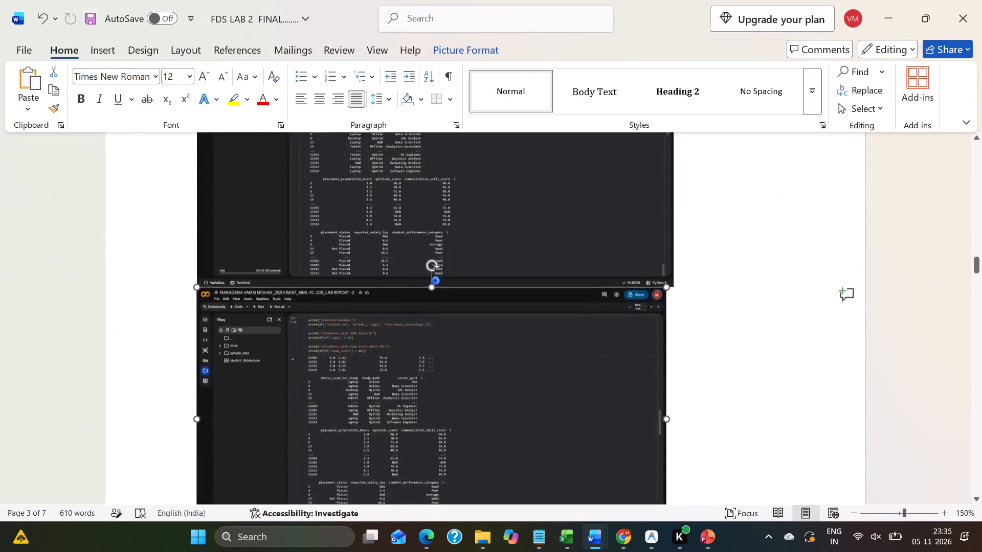
pyautogui.scroll(-2, 303, 246)
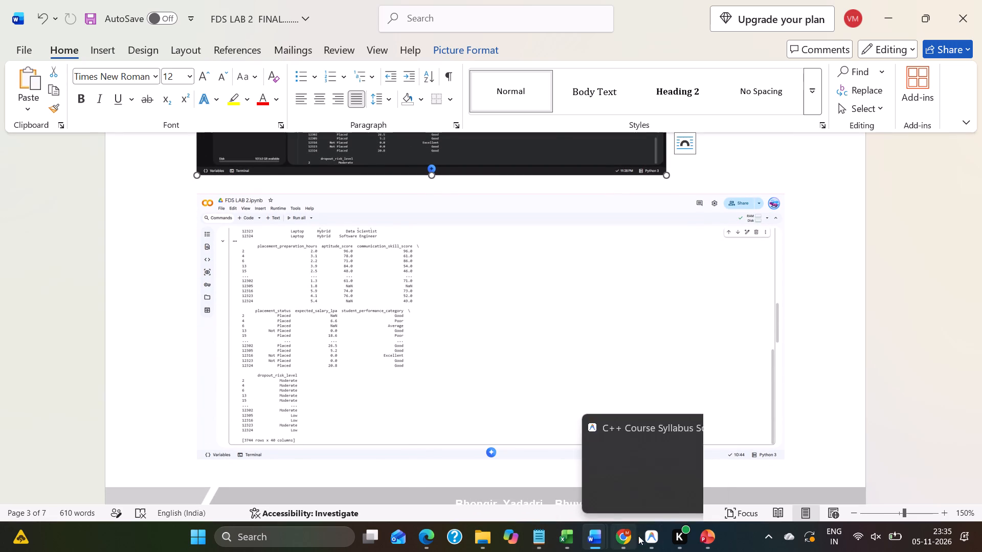
pyautogui.click(619, 492)
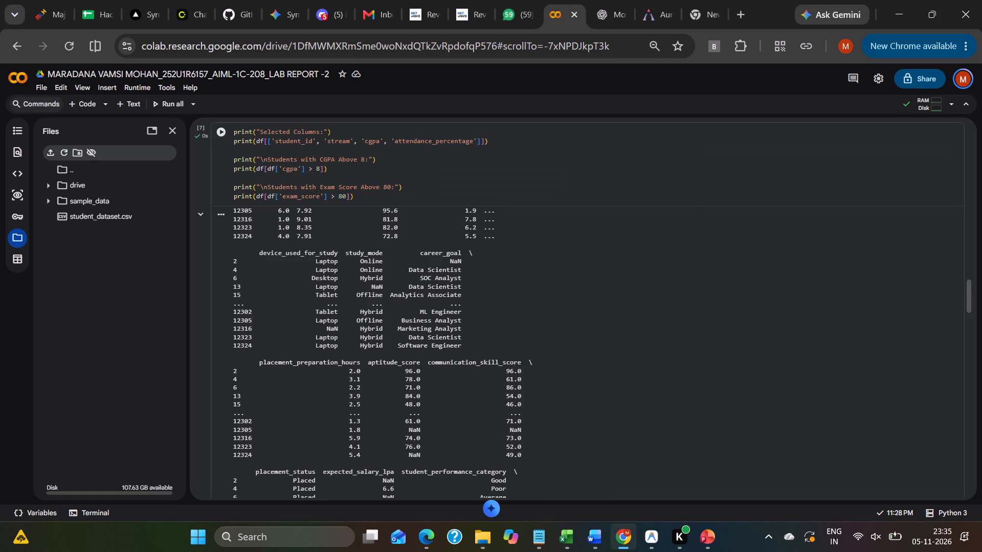
pyautogui.scroll(-2, 526, 454)
pyautogui.scroll(1, 526, 454)
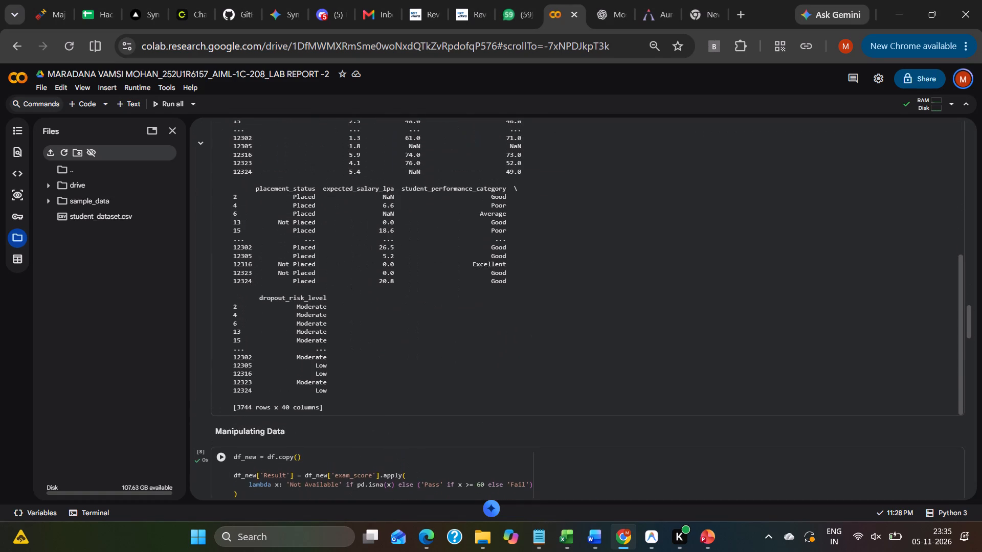
pyautogui.scroll(1, 526, 454)
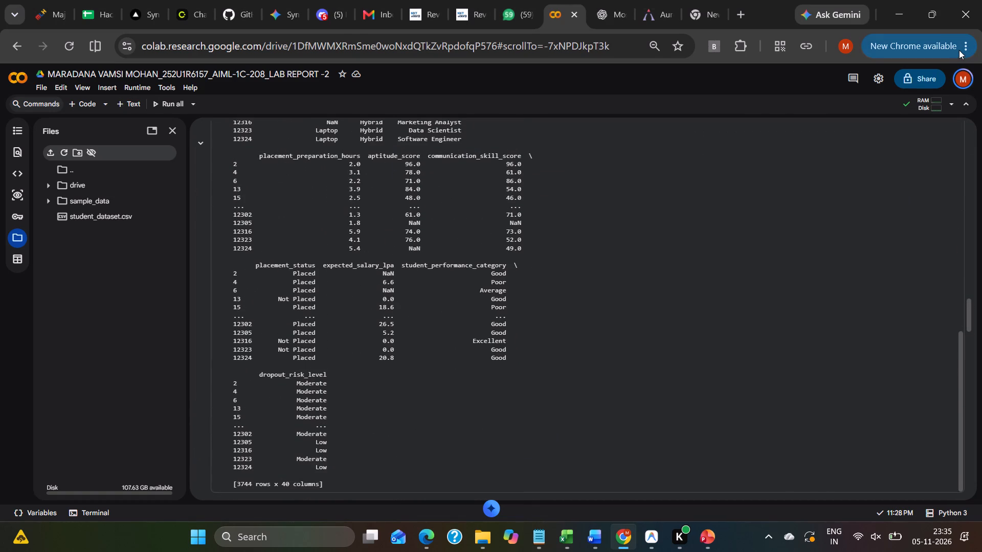
pyautogui.click(959, 50)
pyautogui.click(969, 364)
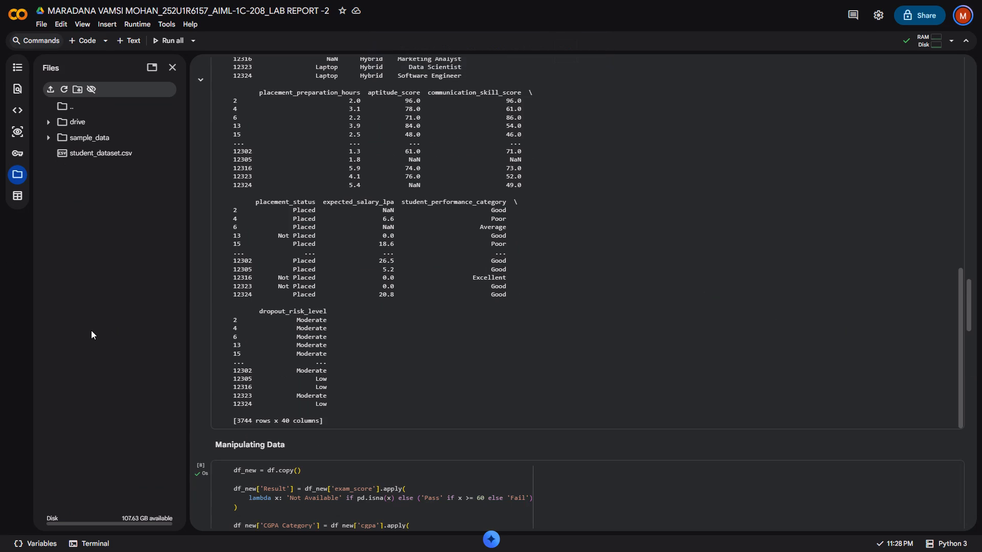
pyautogui.press('super+Print')
pyautogui.press('Escape')
pyautogui.press('Escape')
pyautogui.press('Escape')
pyautogui.press('Escape')
pyautogui.press('Escape')
pyautogui.press('Escape')
pyautogui.press('Escape')
pyautogui.press('Escape')
pyautogui.press('Escape')
pyautogui.press('Escape')
pyautogui.press('Escape')
pyautogui.press('Escape')
pyautogui.press('Escape')
pyautogui.press('Escape')
pyautogui.press('Escape')
pyautogui.press('Escape')
pyautogui.press('Escape')
pyautogui.press('Escape')
pyautogui.press('Escape')
pyautogui.press('Escape')
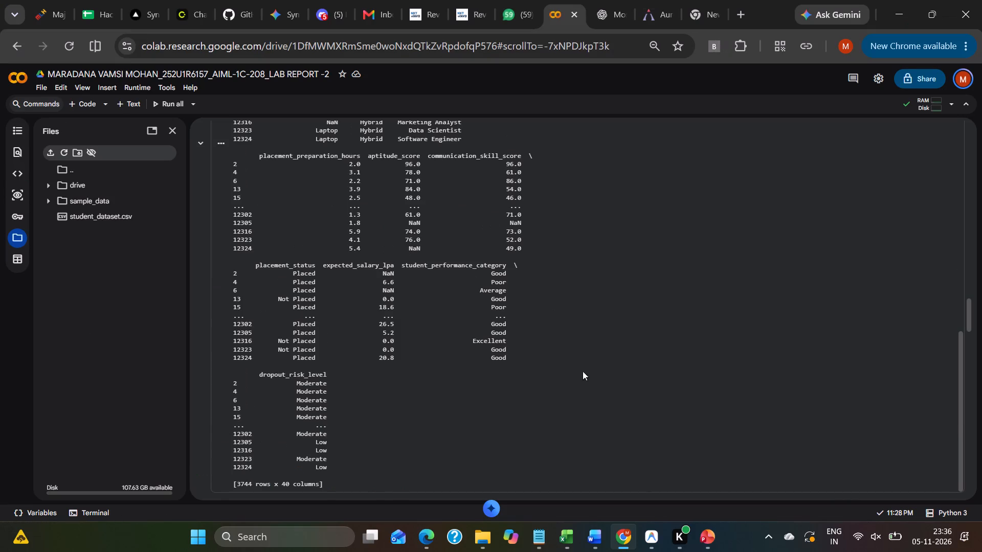
# Back in the Word report, replace the third Selecting and Filtering picture, showing the end of the output, with the newest Gallery screenshot.
pyautogui.click(617, 462)
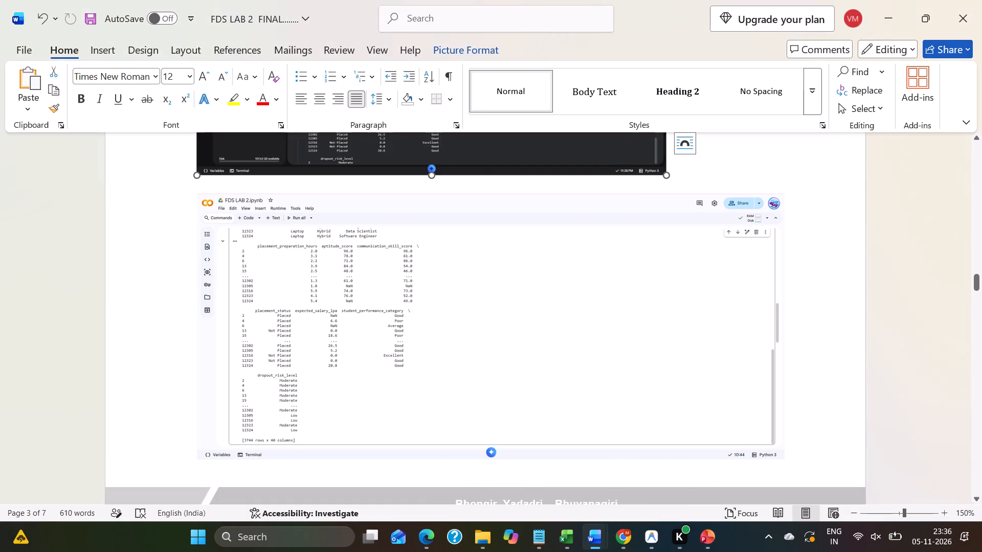
pyautogui.rightClick(450, 301)
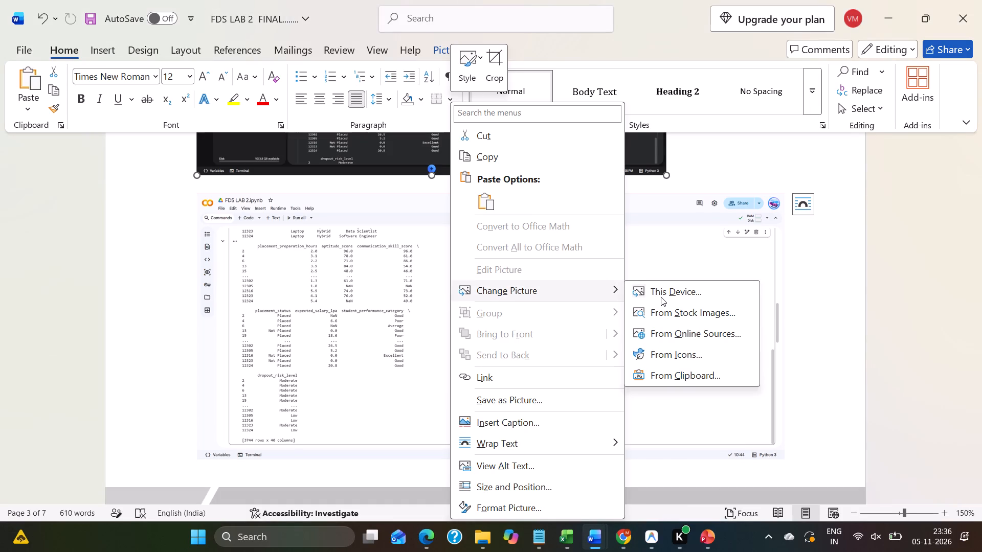
pyautogui.click(661, 297)
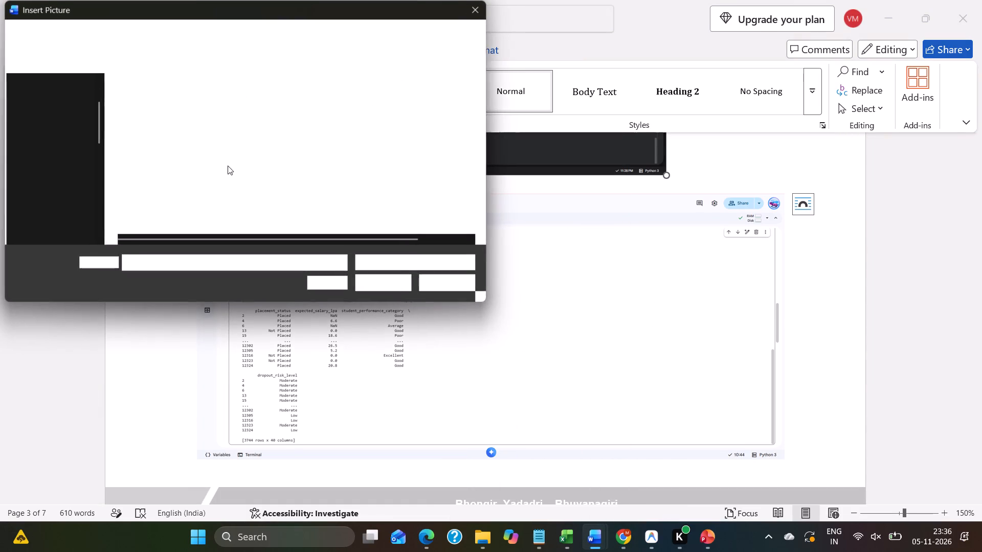
pyautogui.scroll(2, 75, 124)
pyautogui.click(54, 112)
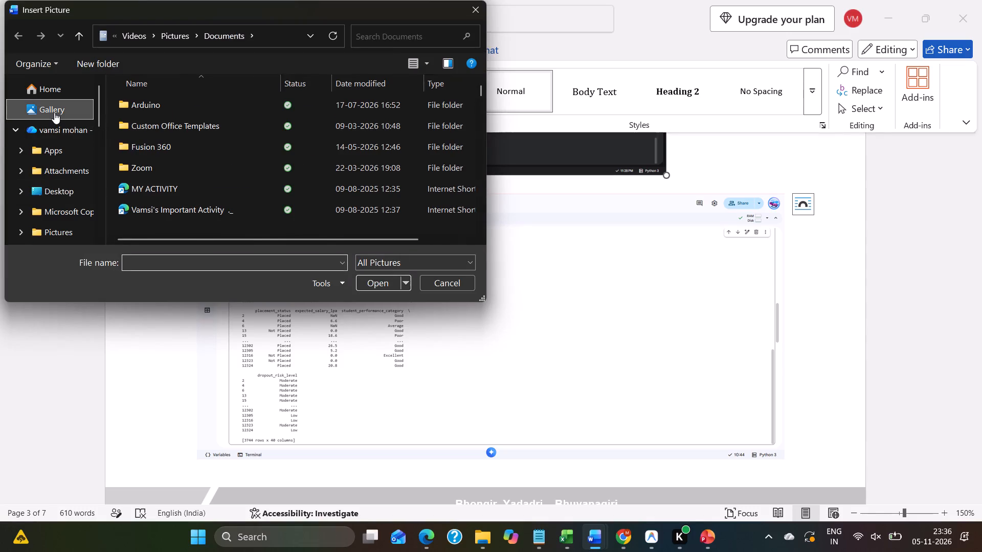
pyautogui.doubleClick(146, 125)
# Copy the seven explanation points about selecting and filtering, located just before the 3.Manipulating Data heading.
pyautogui.scroll(-1, 249, 323)
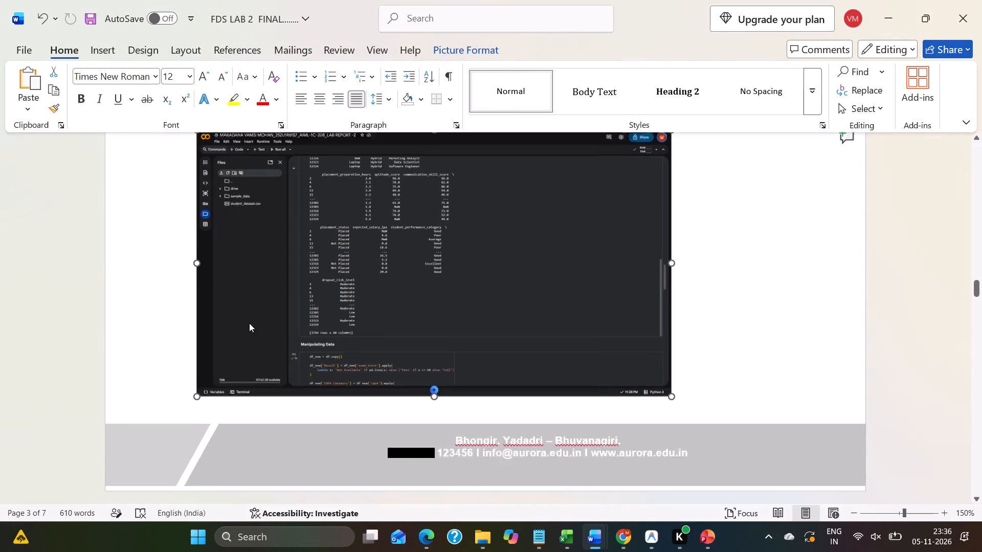
pyautogui.scroll(-2, 249, 323)
pyautogui.scroll(1, 261, 310)
pyautogui.moveTo(244, 280); pyautogui.dragTo(261, 371)
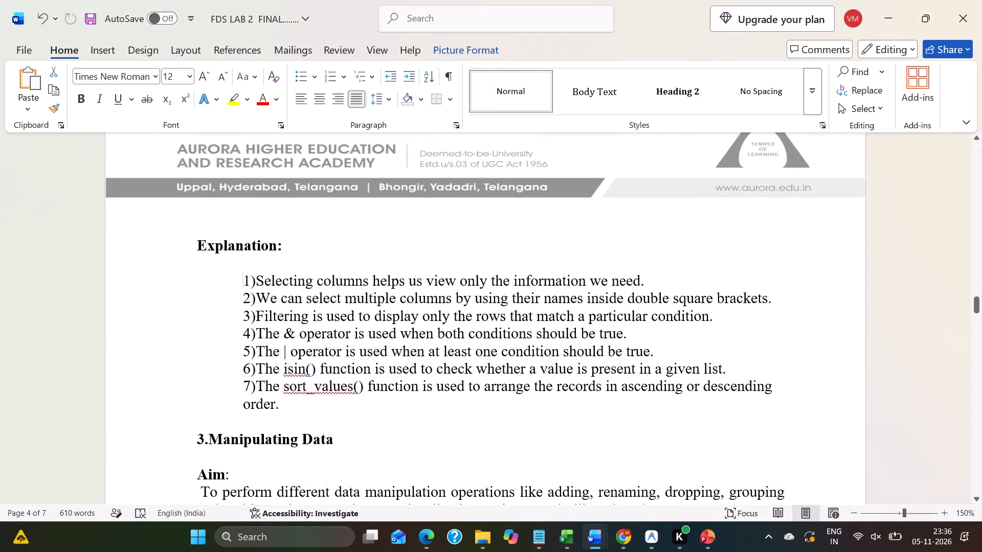
pyautogui.moveTo(261, 371); pyautogui.dragTo(282, 417)
pyautogui.hotkey('ctrl', 'c')
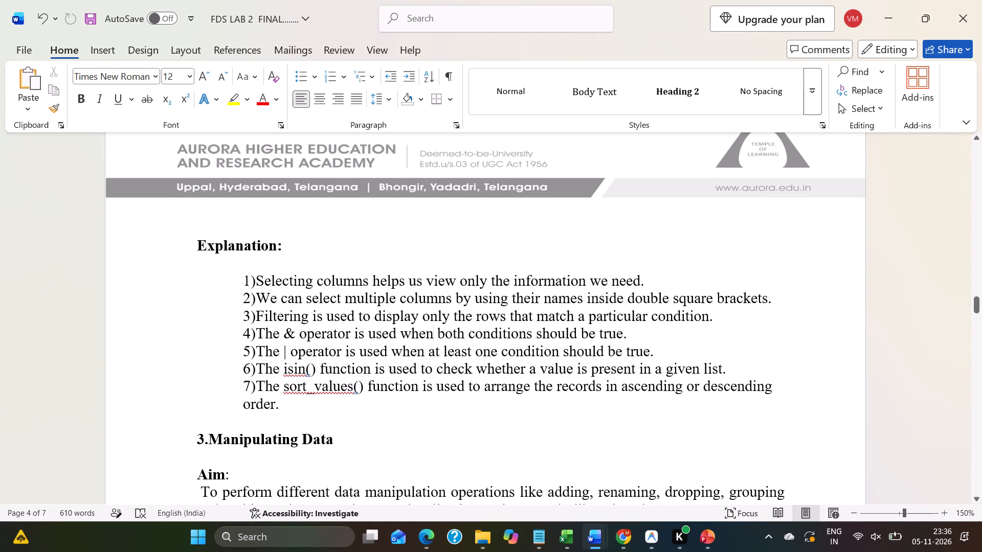
pyautogui.moveTo(244, 281); pyautogui.dragTo(289, 406)
pyautogui.press('BackSpace')
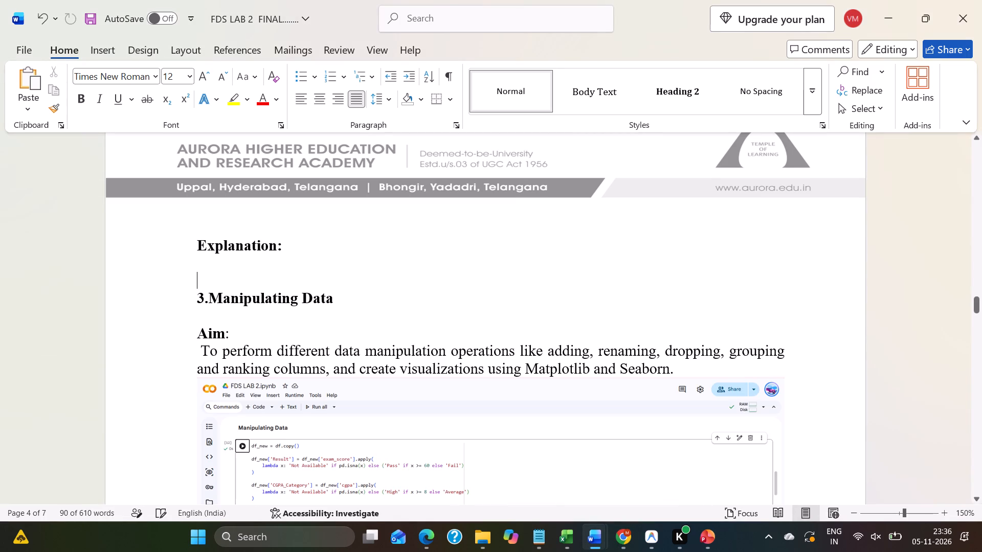
pyautogui.hotkey('ctrl', 'v')
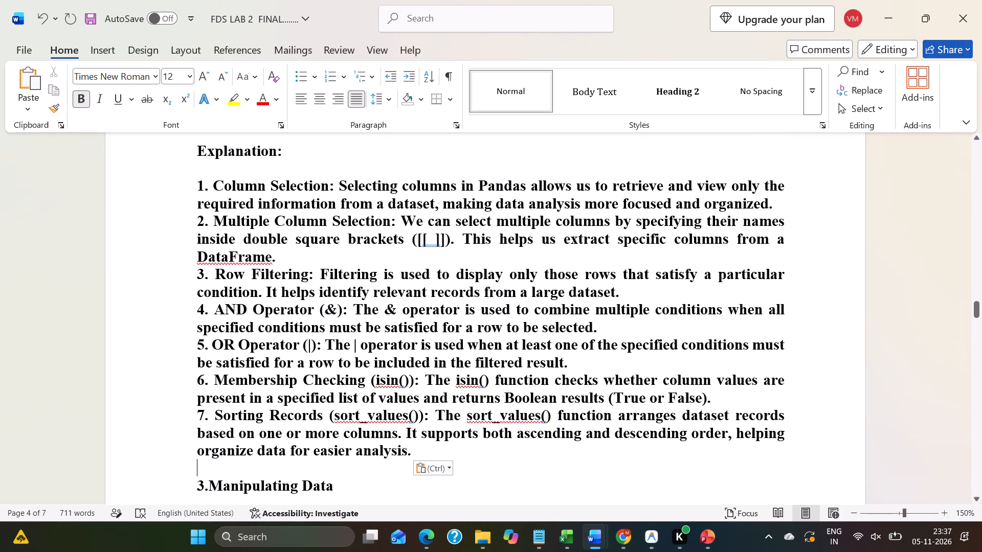
# Remove the bold formatting from the seven pasted explanation points.
pyautogui.moveTo(198, 191); pyautogui.dragTo(422, 447)
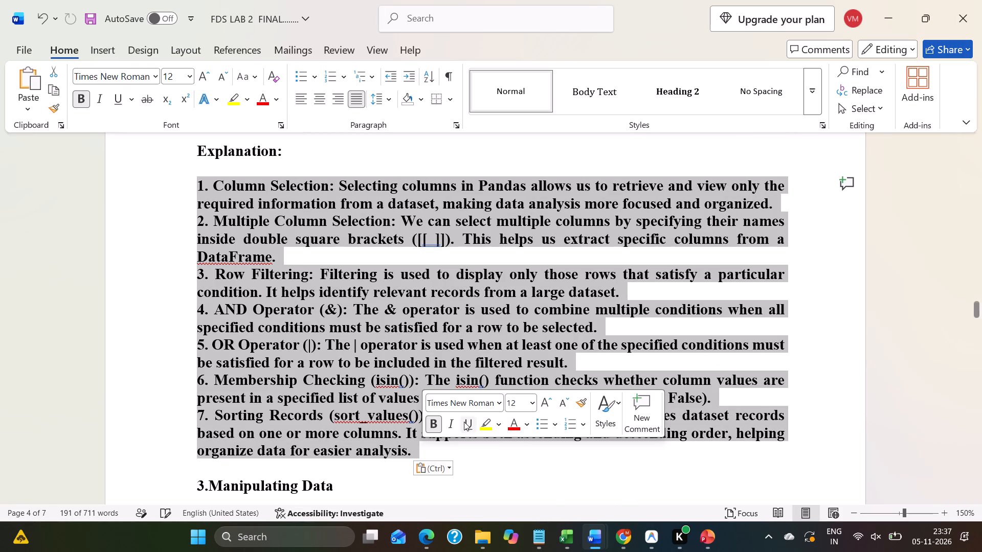
pyautogui.click(439, 422)
pyautogui.click(395, 370)
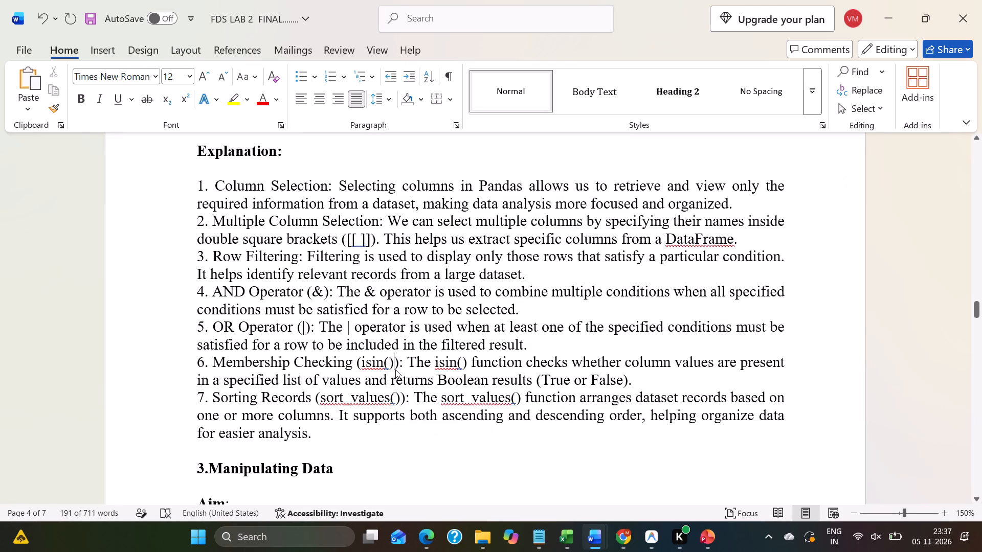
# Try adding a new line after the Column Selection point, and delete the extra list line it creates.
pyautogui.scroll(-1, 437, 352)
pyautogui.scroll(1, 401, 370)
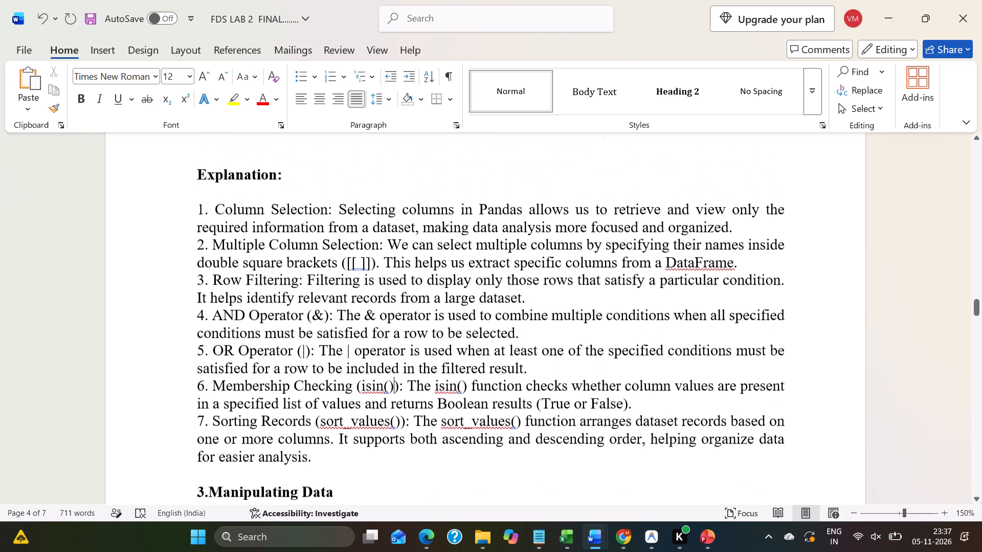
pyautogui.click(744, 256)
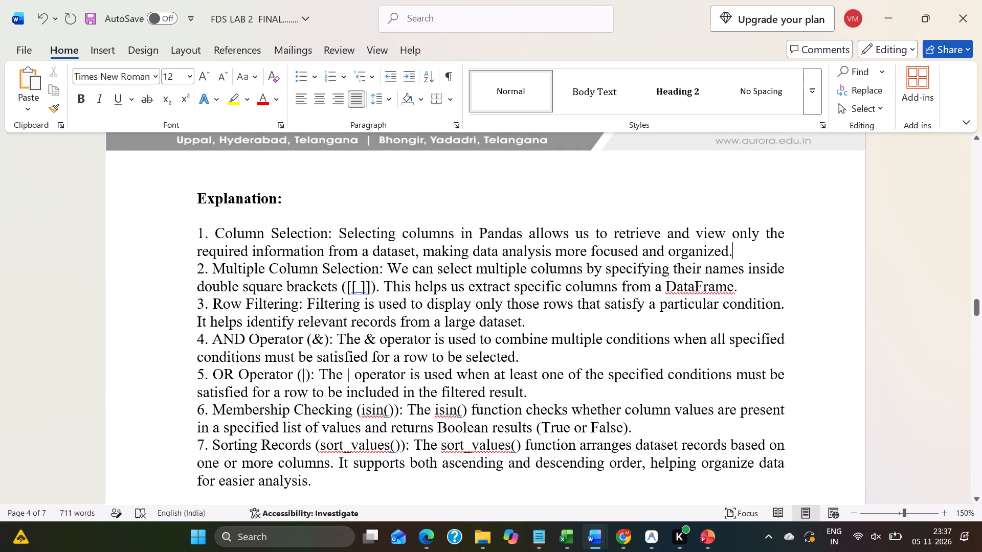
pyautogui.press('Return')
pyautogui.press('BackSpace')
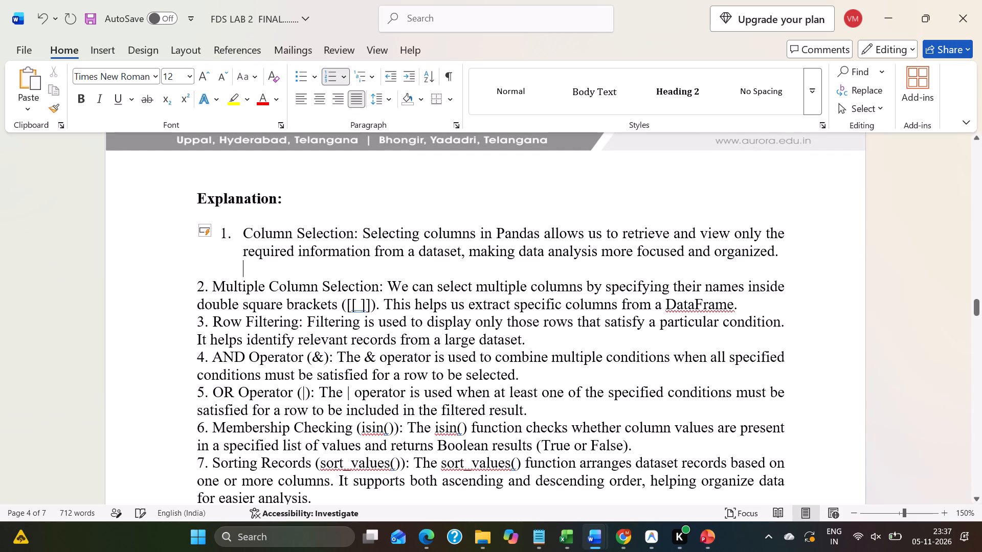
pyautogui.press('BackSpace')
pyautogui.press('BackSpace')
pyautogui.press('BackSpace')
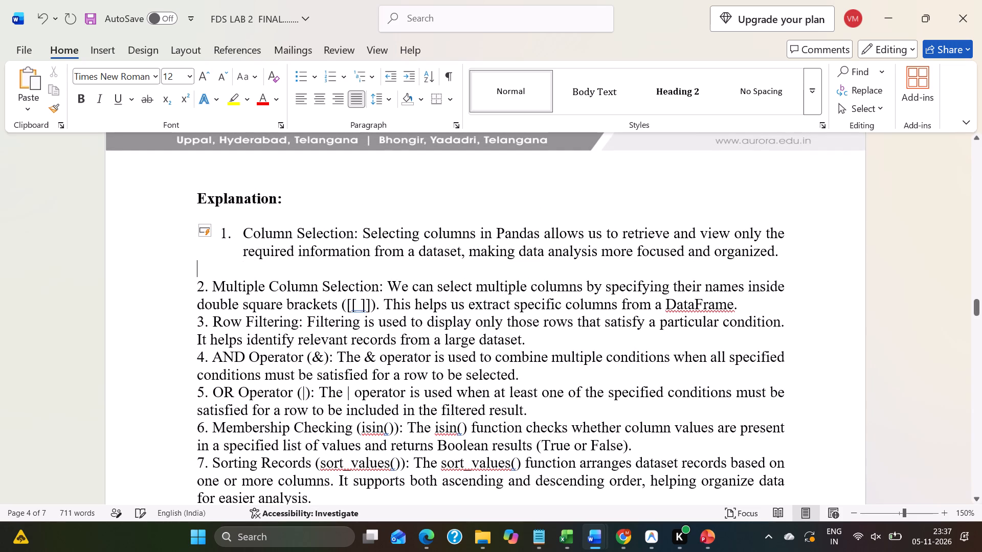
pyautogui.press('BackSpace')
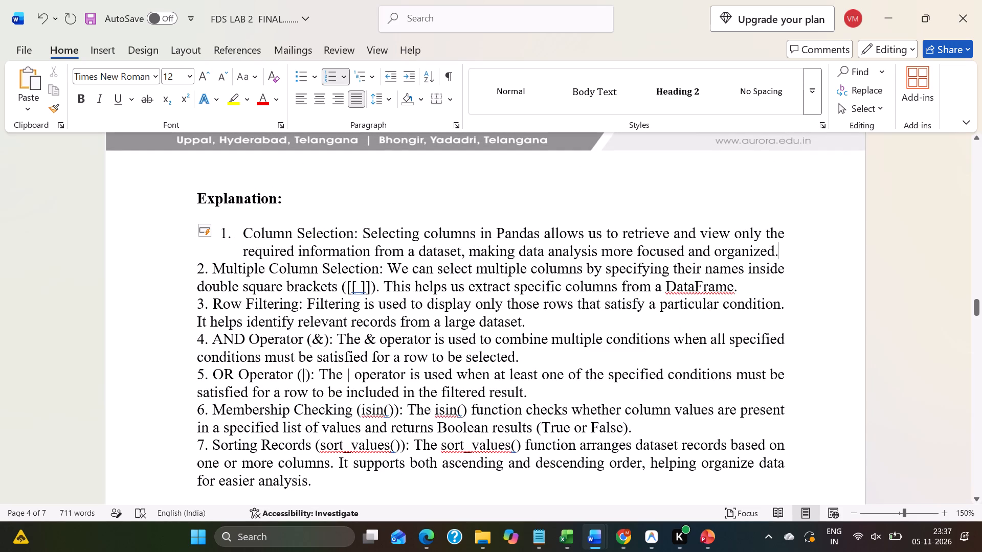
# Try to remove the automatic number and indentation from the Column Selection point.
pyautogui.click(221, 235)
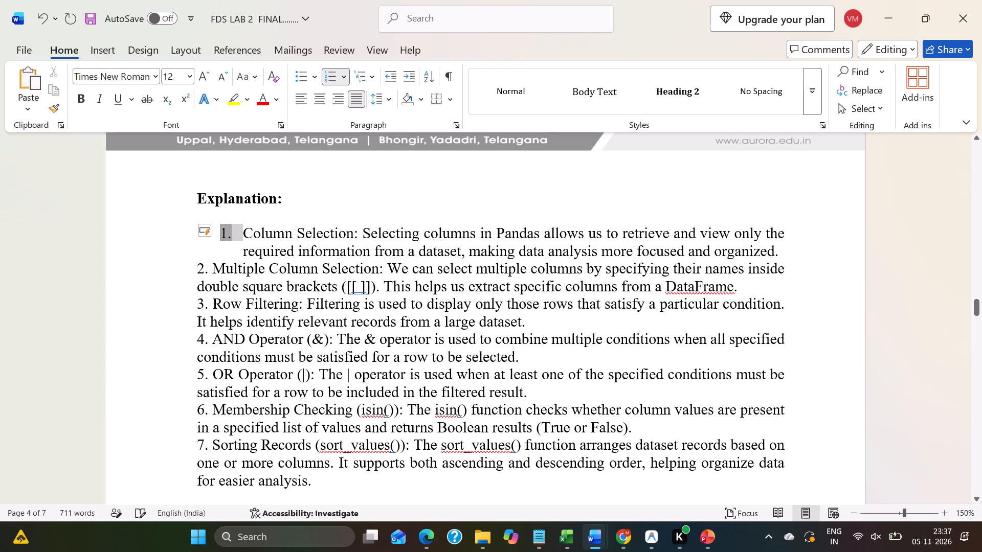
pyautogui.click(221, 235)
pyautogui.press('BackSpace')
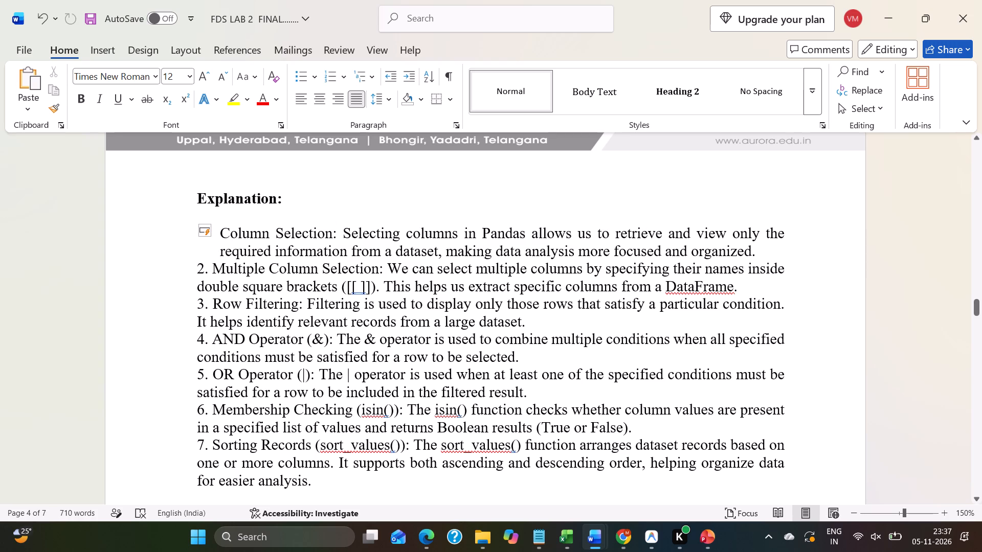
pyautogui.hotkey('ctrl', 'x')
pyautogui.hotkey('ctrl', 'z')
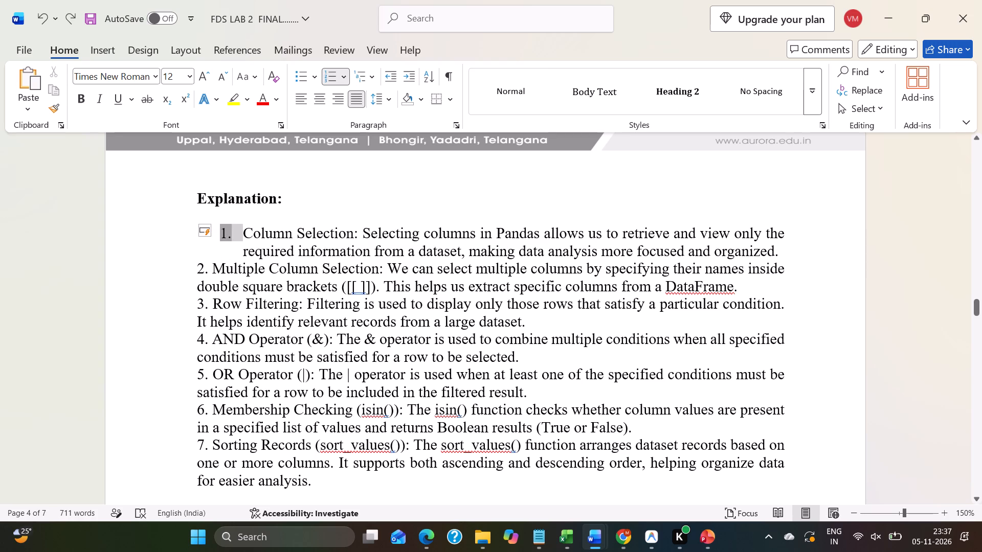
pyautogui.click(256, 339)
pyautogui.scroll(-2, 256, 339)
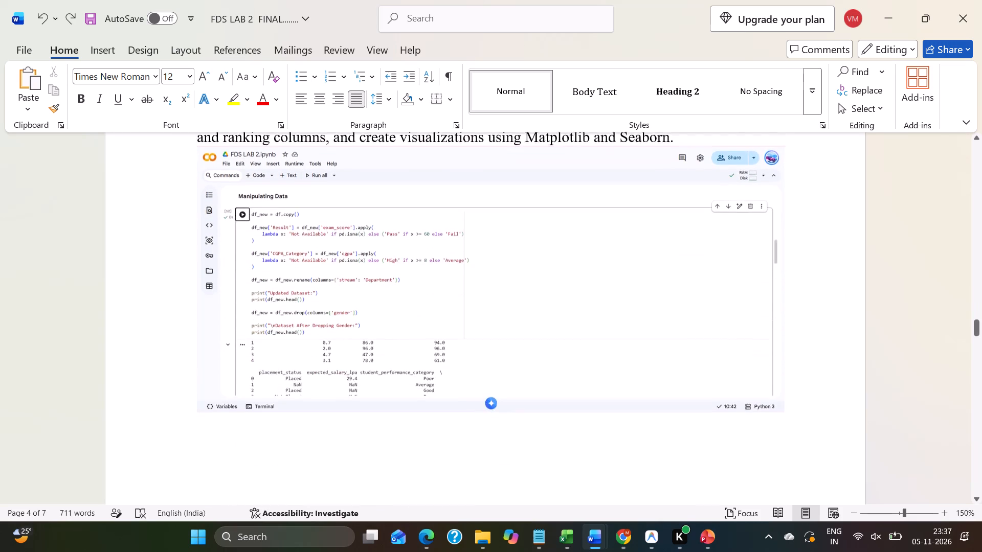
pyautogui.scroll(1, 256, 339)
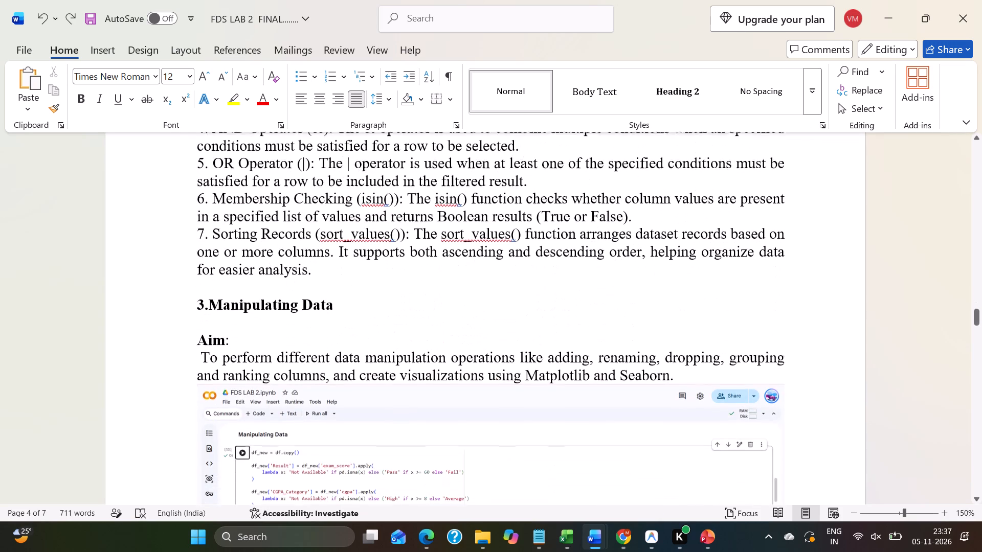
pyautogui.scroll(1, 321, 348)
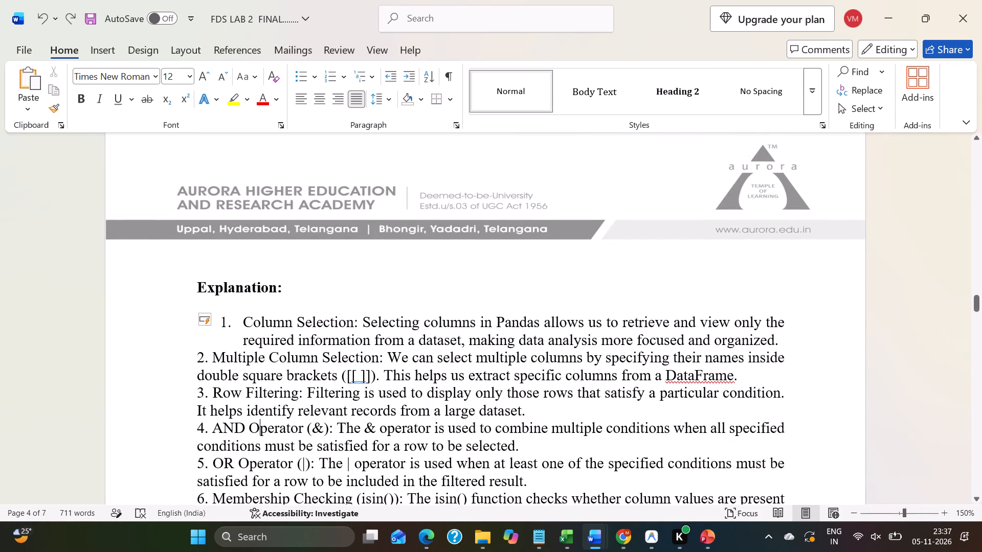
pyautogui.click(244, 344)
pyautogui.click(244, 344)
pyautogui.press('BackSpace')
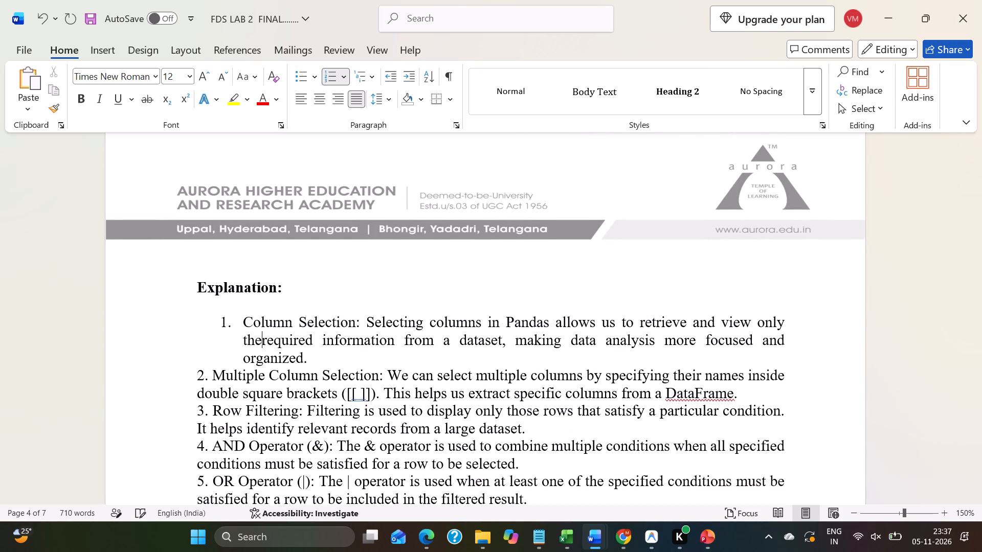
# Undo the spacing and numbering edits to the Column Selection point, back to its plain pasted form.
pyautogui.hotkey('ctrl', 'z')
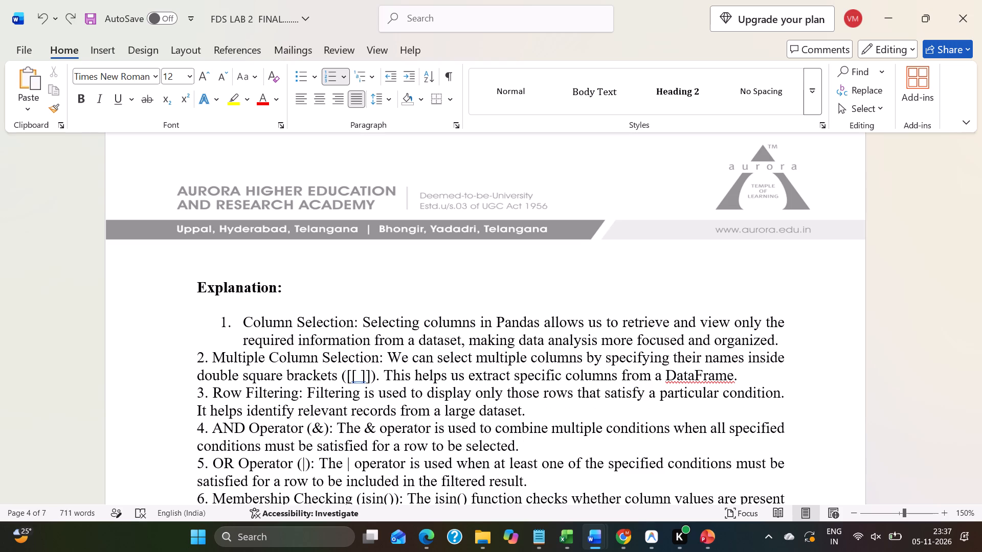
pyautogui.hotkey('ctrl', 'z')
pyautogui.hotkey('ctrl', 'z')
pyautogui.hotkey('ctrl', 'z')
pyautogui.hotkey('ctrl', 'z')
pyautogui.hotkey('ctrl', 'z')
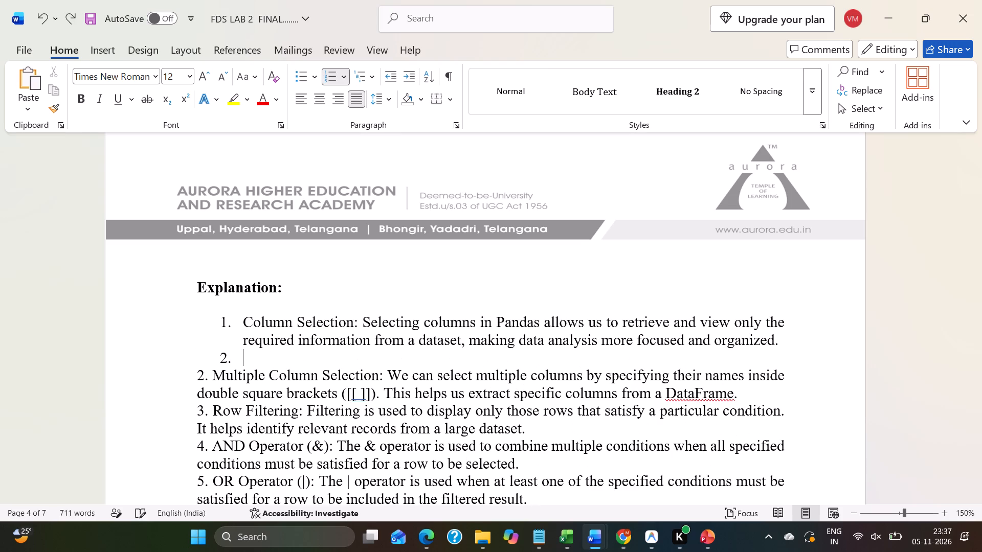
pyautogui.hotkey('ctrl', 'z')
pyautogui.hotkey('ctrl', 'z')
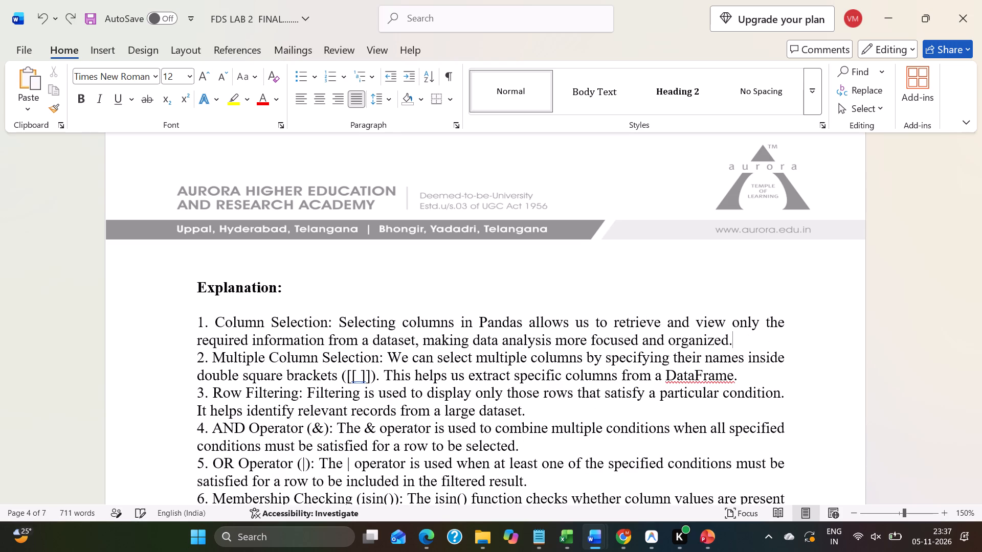
# Switch to the Colab notebook in Chrome and capture the Manipulating Data code cell in full-screen mode, then leave full screen.
pyautogui.scroll(-2, 241, 356)
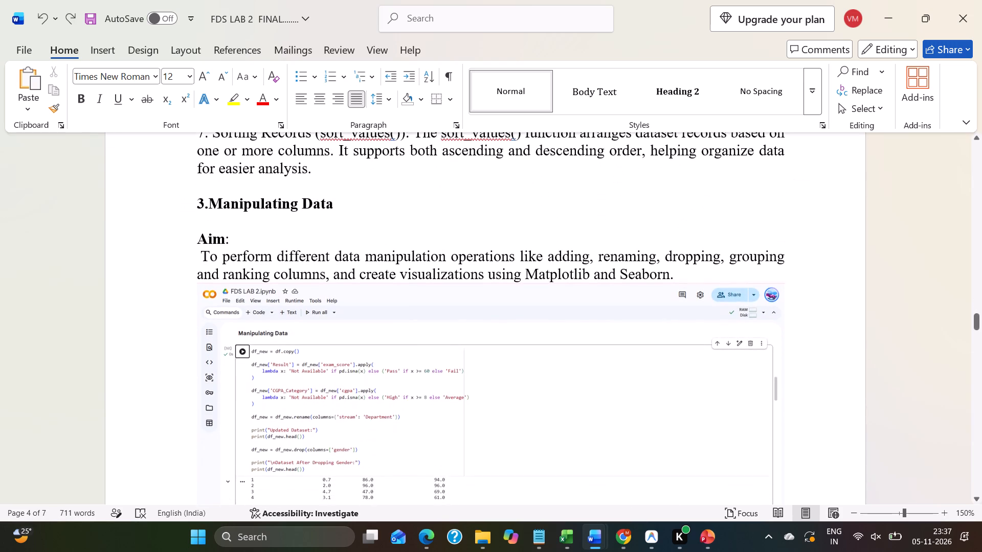
pyautogui.scroll(-1, 241, 356)
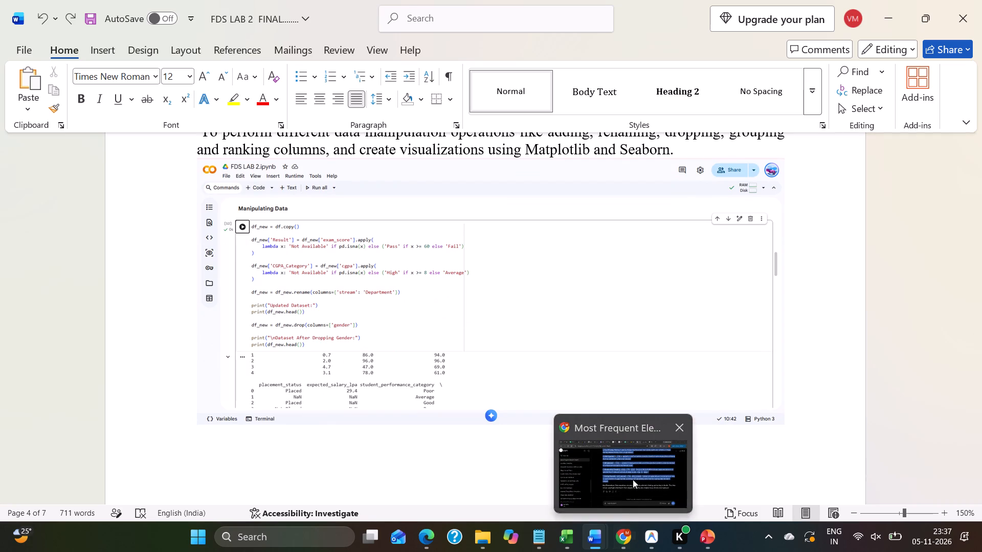
pyautogui.click(633, 479)
pyautogui.click(568, 0)
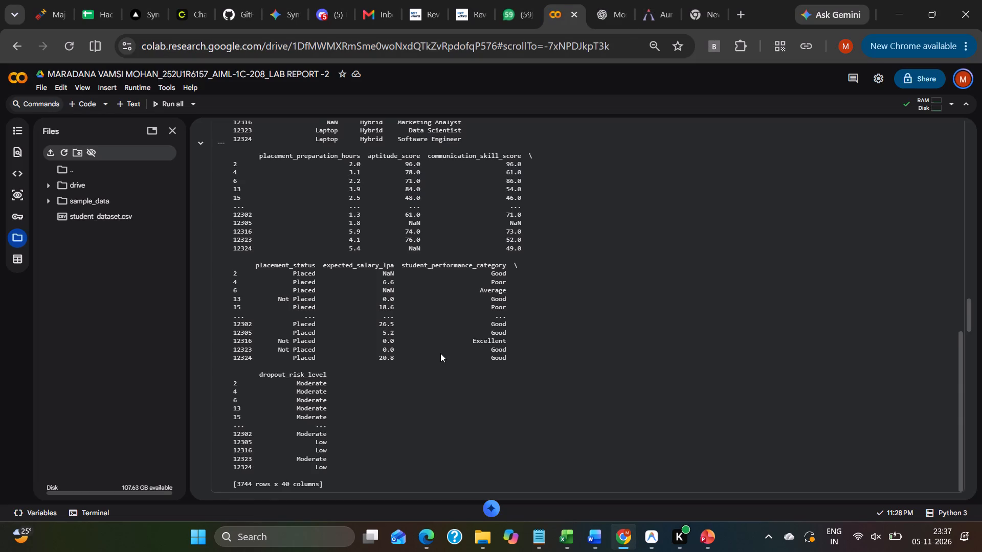
pyautogui.scroll(-5, 440, 353)
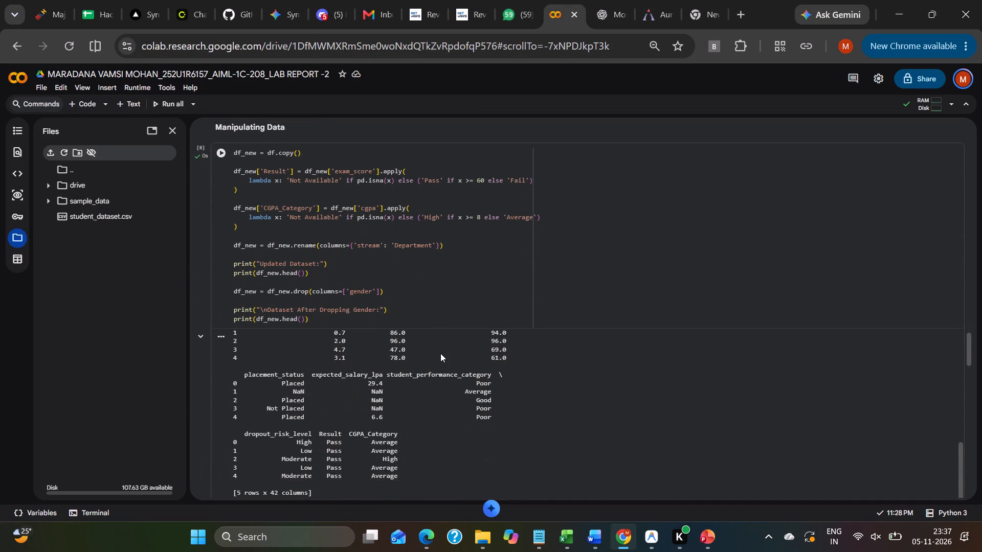
pyautogui.click(971, 45)
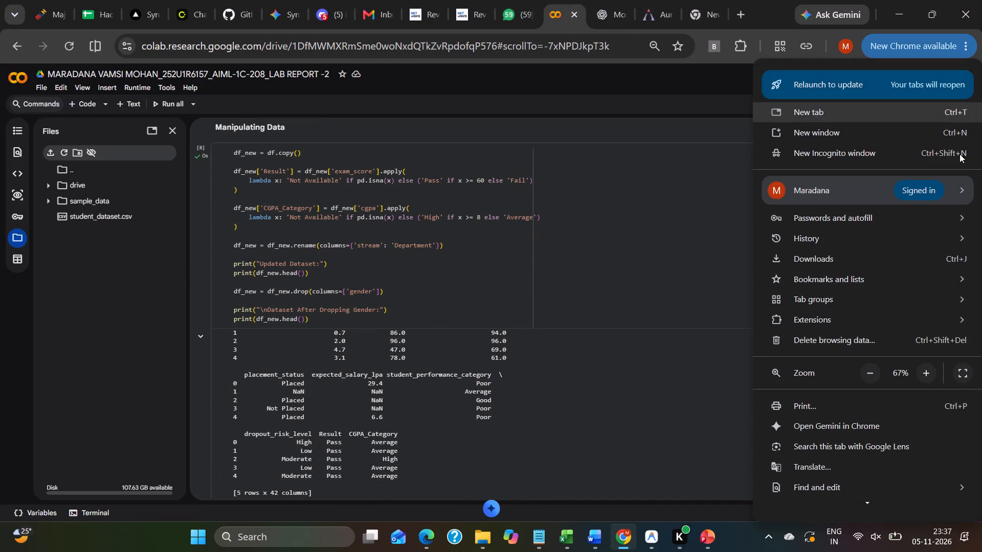
pyautogui.click(966, 373)
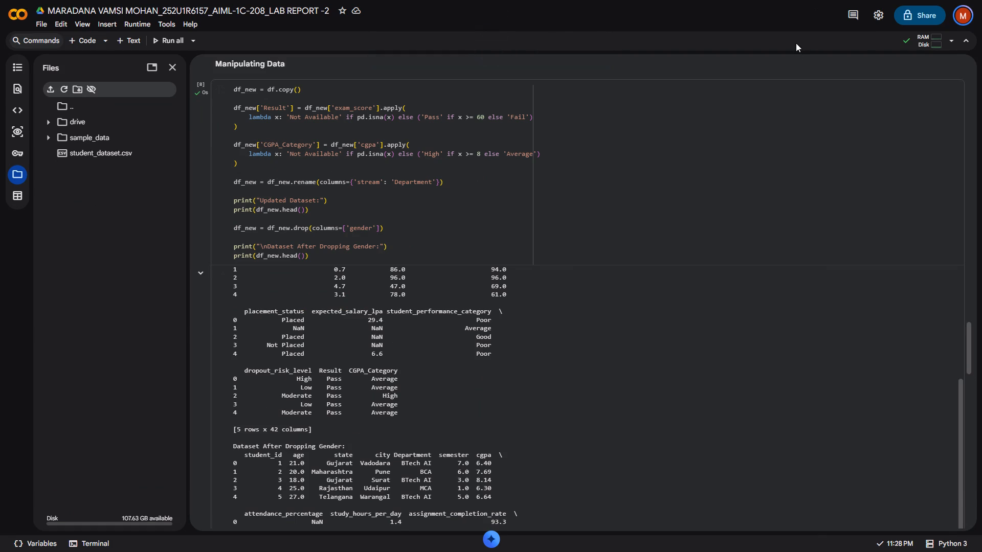
pyautogui.press('super+Print')
pyautogui.press('Escape')
pyautogui.press('Escape')
pyautogui.press('Escape')
pyautogui.press('Escape')
pyautogui.press('Escape')
pyautogui.press('Escape')
pyautogui.press('Escape')
pyautogui.press('Escape')
pyautogui.press('Escape')
pyautogui.press('Escape')
pyautogui.press('Escape')
pyautogui.press('Escape')
pyautogui.press('Escape')
pyautogui.press('Escape')
pyautogui.press('Escape')
pyautogui.press('Escape')
pyautogui.press('Escape')
pyautogui.press('Escape')
pyautogui.press('Escape')
pyautogui.press('Escape')
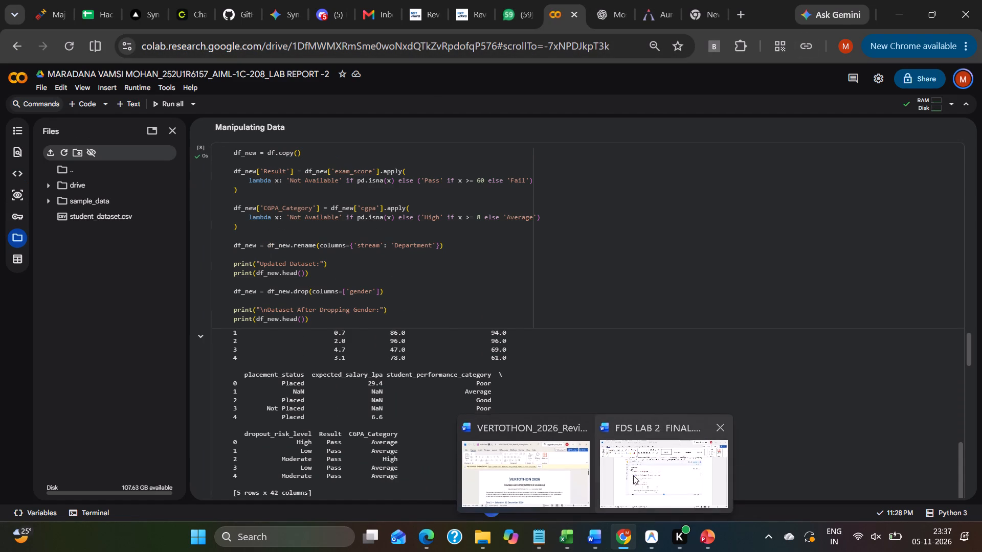
# Switch to the FDS LAB 2 Word document and replace the first Manipulating Data picture with Screenshot (1166) from the Gallery.
pyautogui.click(633, 475)
pyautogui.rightClick(445, 280)
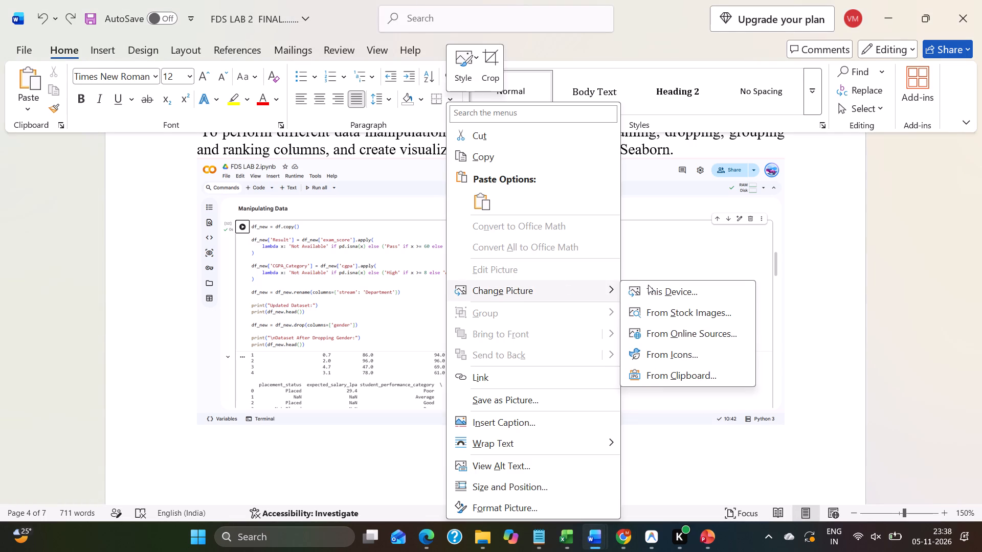
pyautogui.click(648, 285)
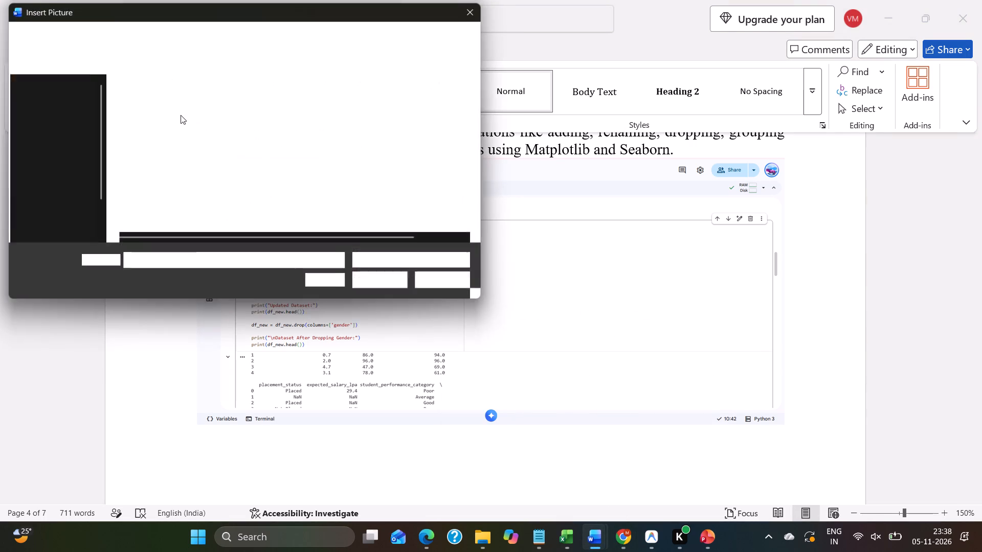
pyautogui.scroll(4, 55, 98)
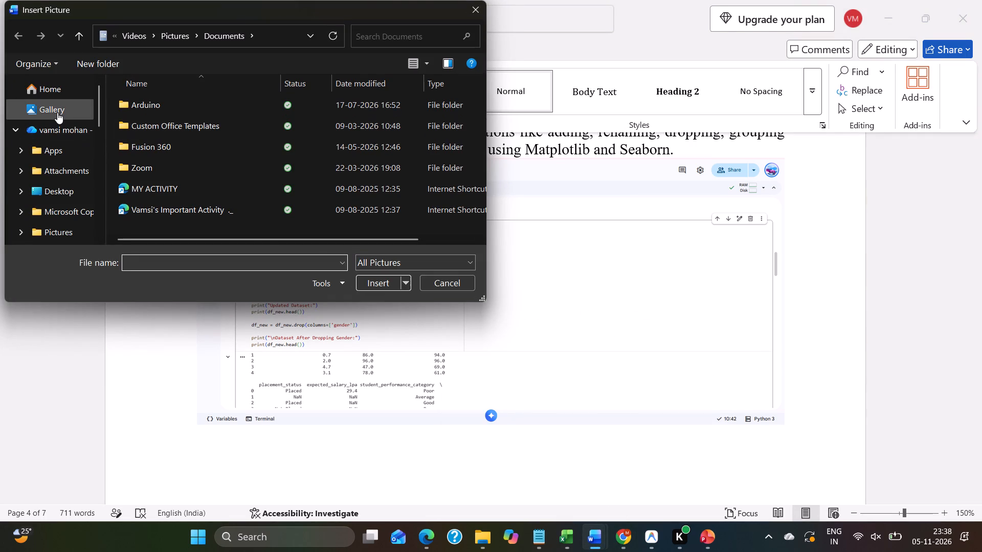
pyautogui.click(57, 112)
pyautogui.doubleClick(150, 145)
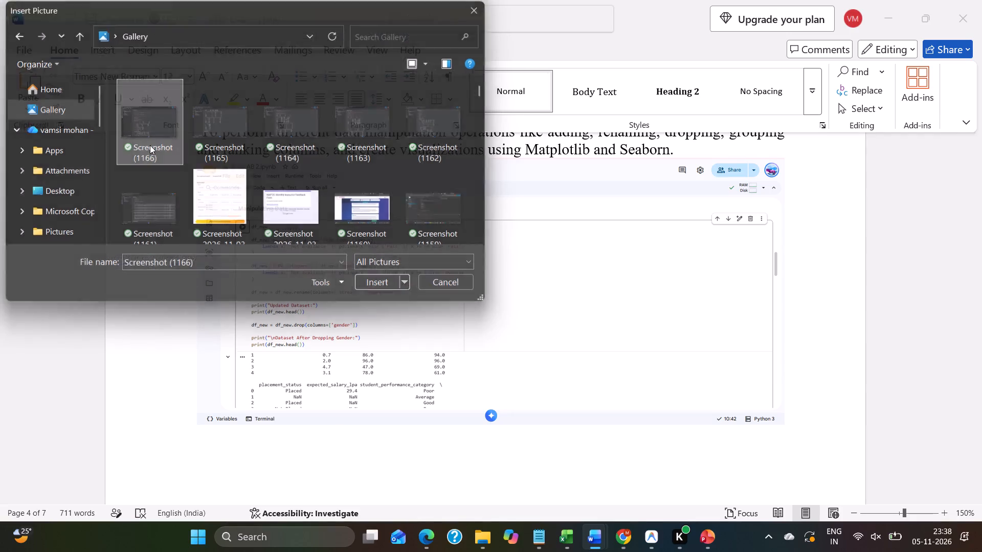
pyautogui.scroll(1, 306, 248)
pyautogui.scroll(-1, 306, 248)
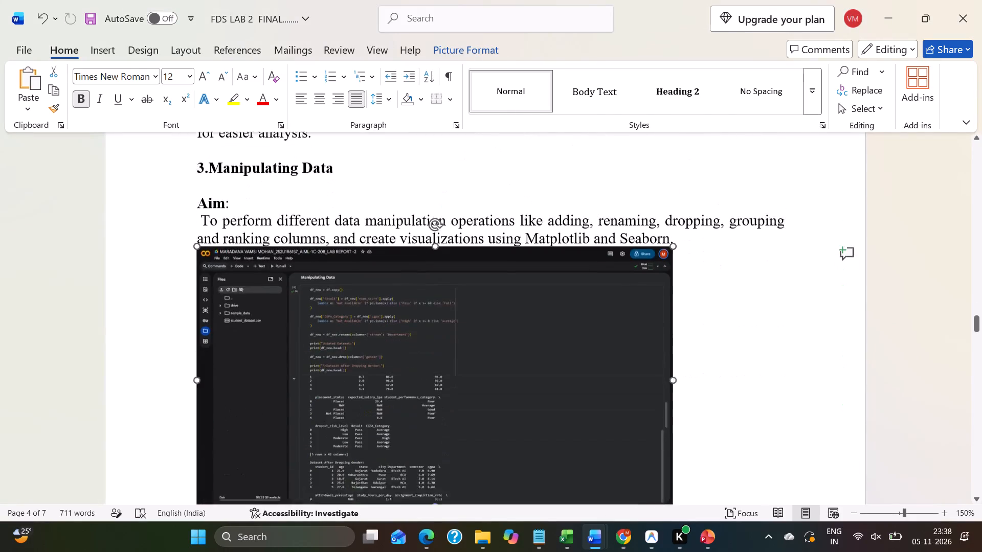
# Compare the next old output picture in the Manipulating Data section with the matching output in the Colab notebook in Chrome.
pyautogui.scroll(-1, 306, 248)
pyautogui.scroll(1, 306, 248)
pyautogui.scroll(-2, 306, 248)
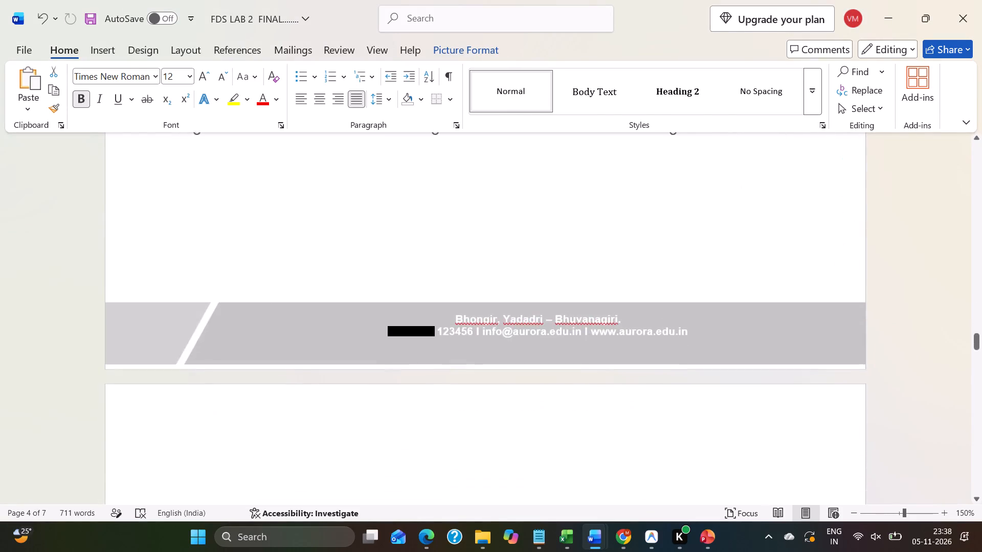
pyautogui.scroll(-1, 306, 248)
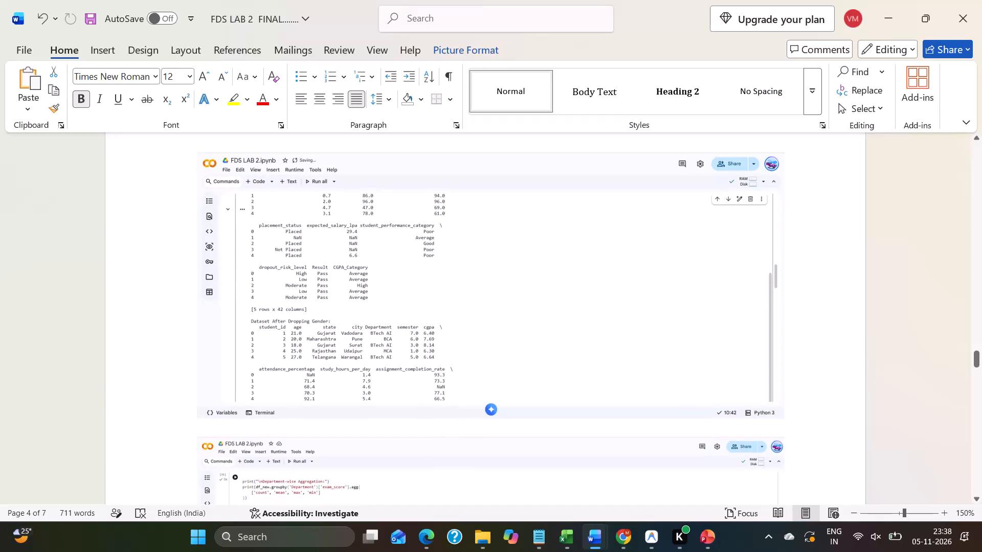
pyautogui.click(624, 466)
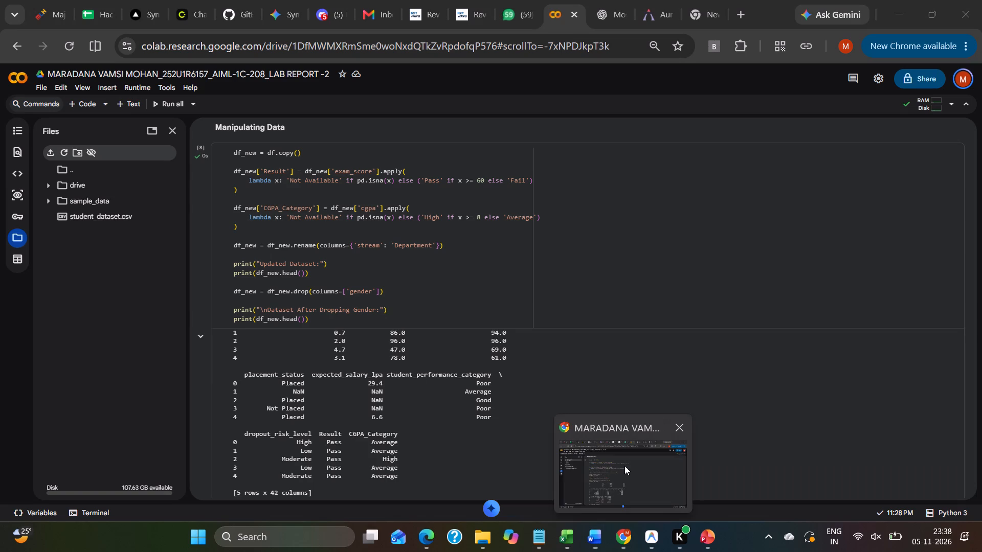
pyautogui.scroll(-2, 531, 393)
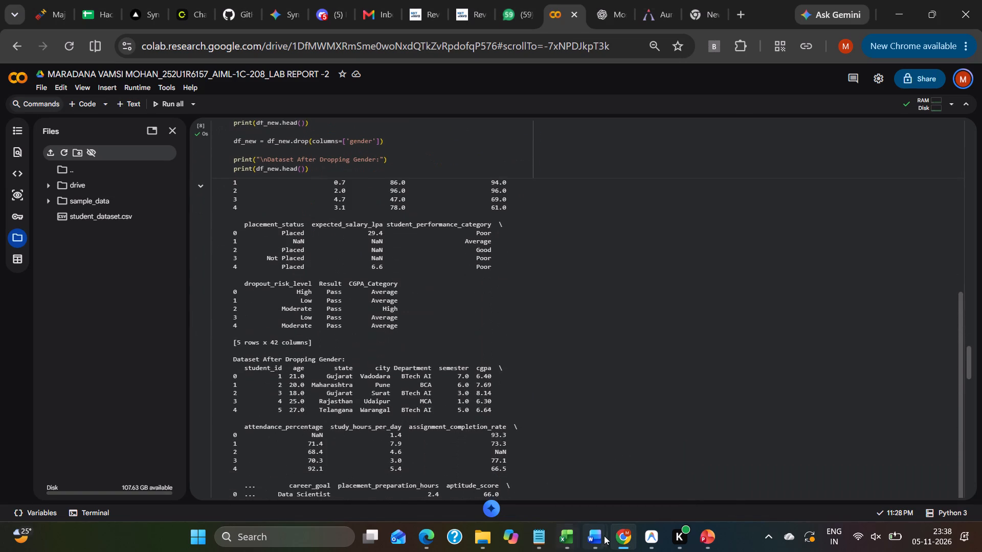
pyautogui.click(626, 472)
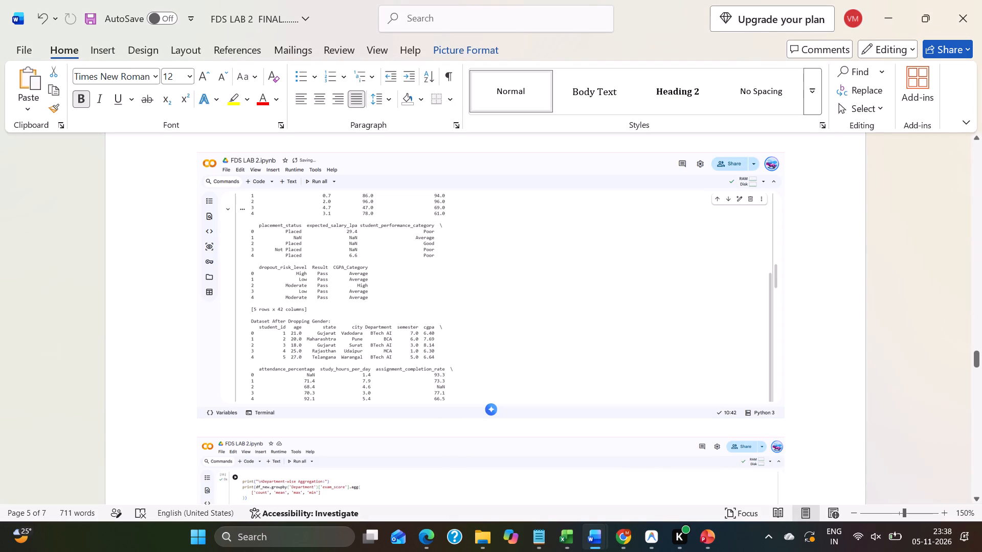
pyautogui.click(630, 491)
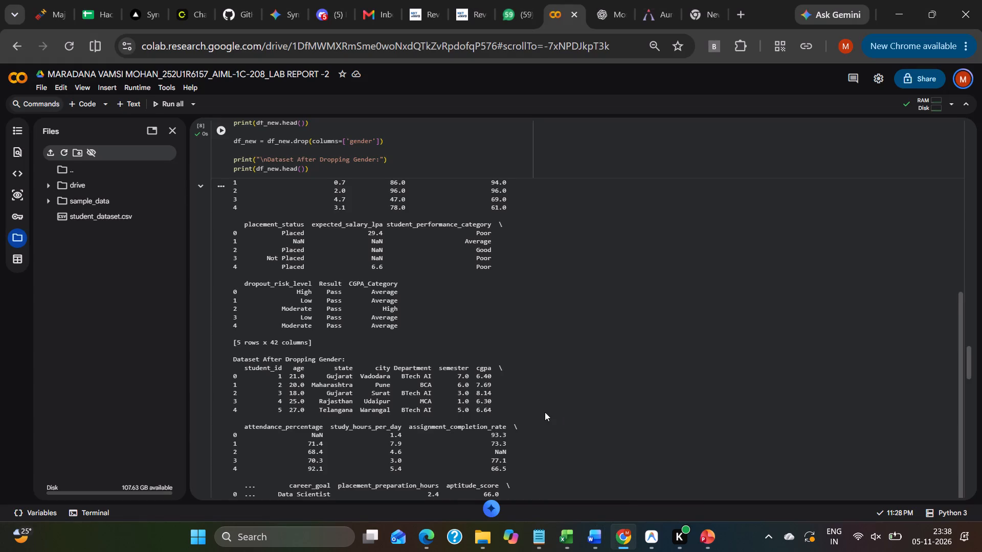
pyautogui.scroll(-4, 545, 412)
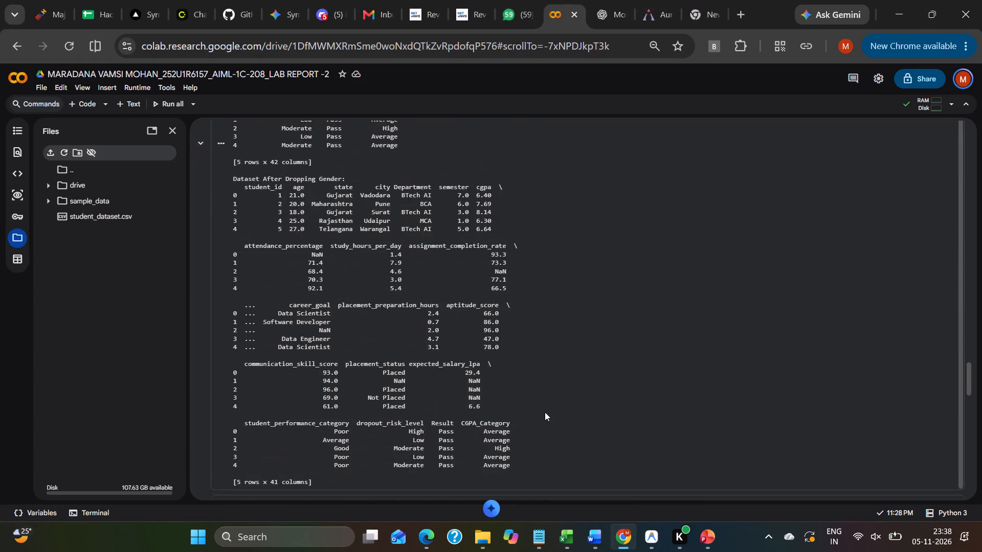
# Capture the rest of the Manipulating Data output, including Dataset After Dropping Gender, in full-screen mode, then leave full screen.
pyautogui.click(965, 51)
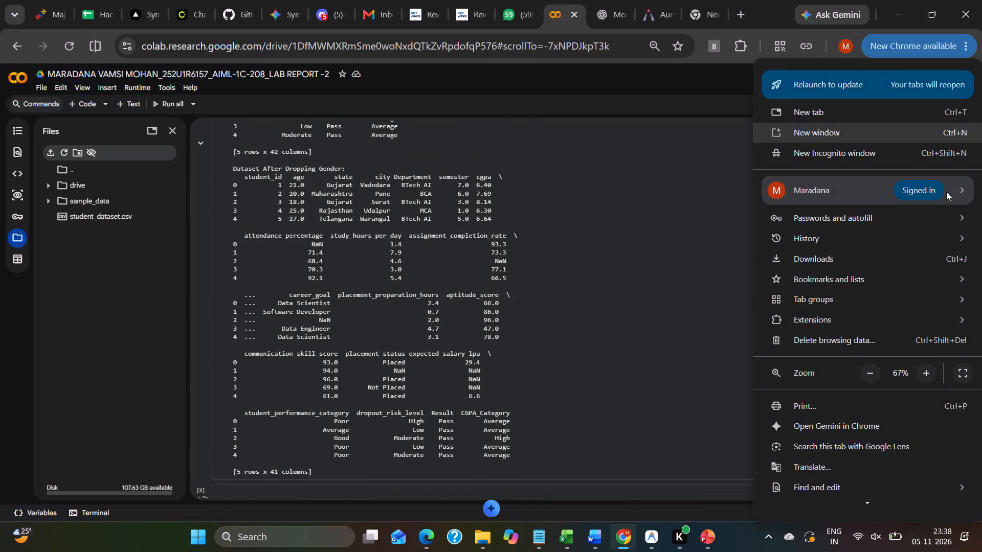
pyautogui.click(954, 380)
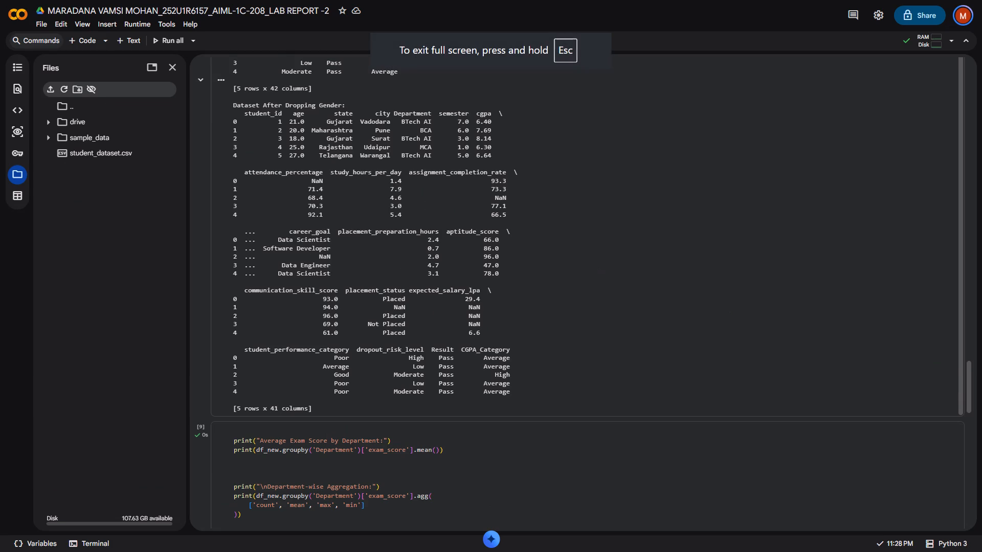
pyautogui.scroll(1, 485, 289)
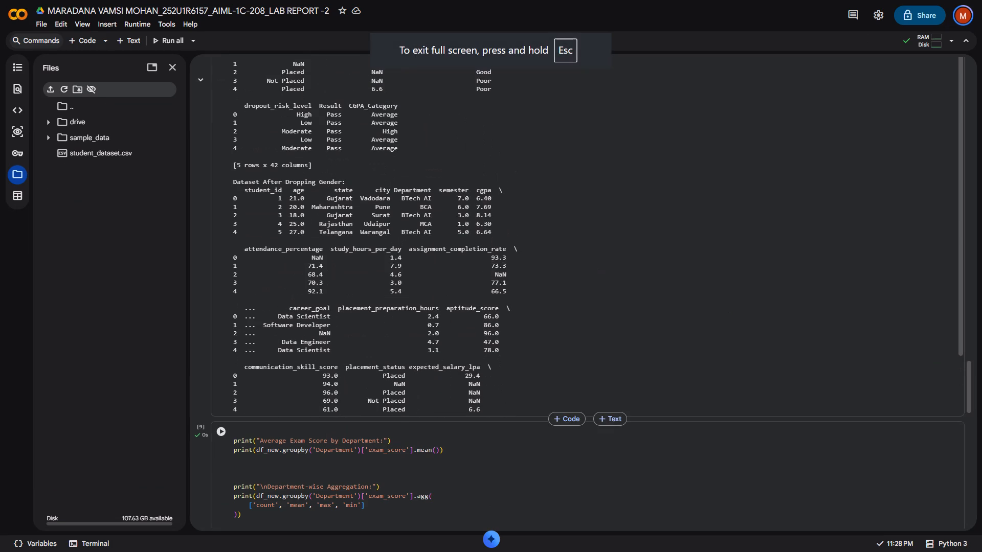
pyautogui.scroll(2, 370, 457)
pyautogui.scroll(2, 346, 352)
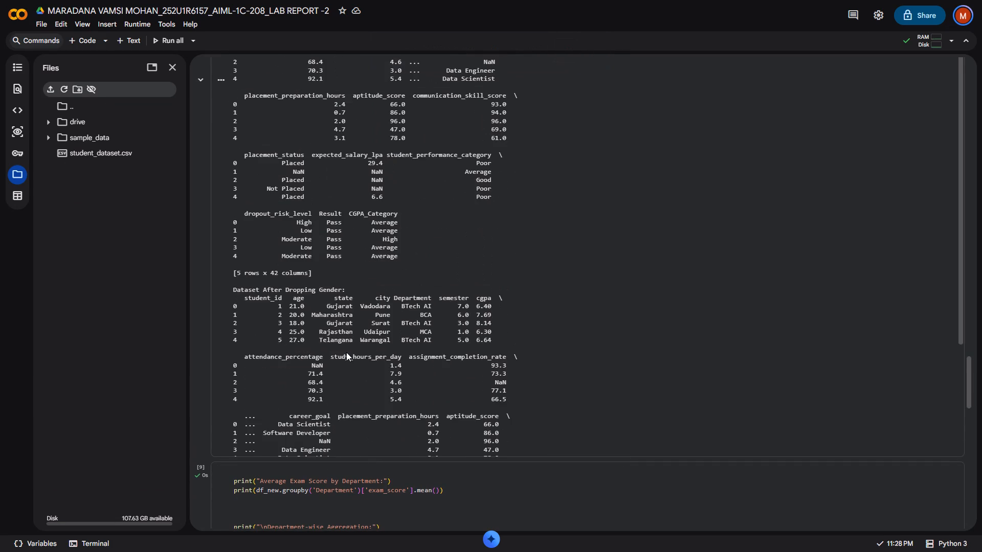
pyautogui.scroll(2, 346, 352)
pyautogui.hscroll(1, 346, 352)
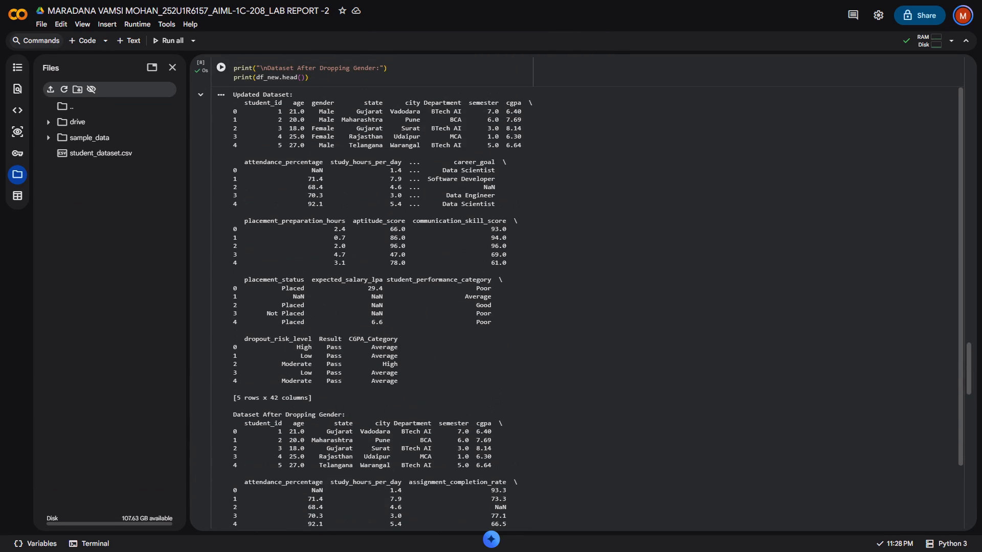
pyautogui.hscroll(3, 346, 352)
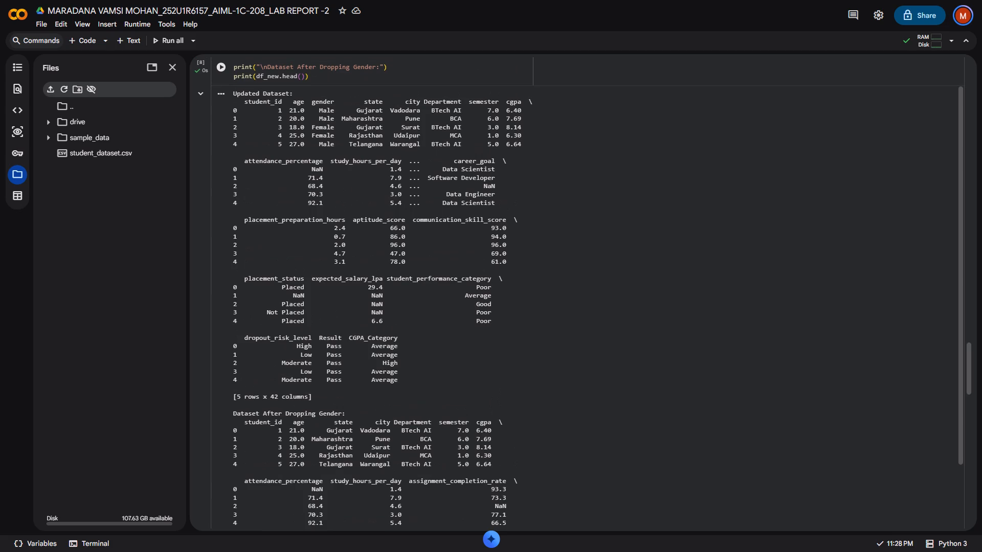
pyautogui.hscroll(1, 346, 352)
pyautogui.scroll(1, 346, 352)
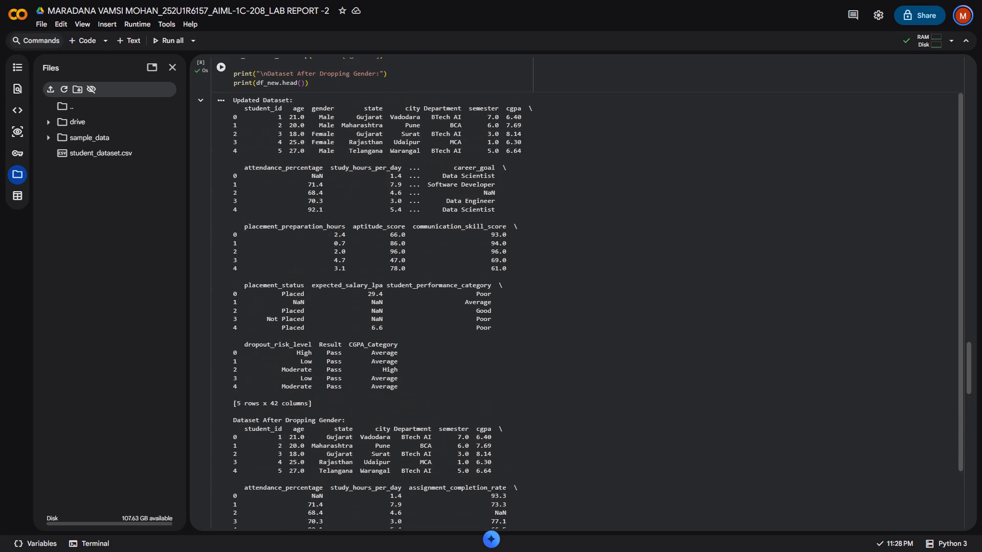
pyautogui.scroll(-2, 346, 352)
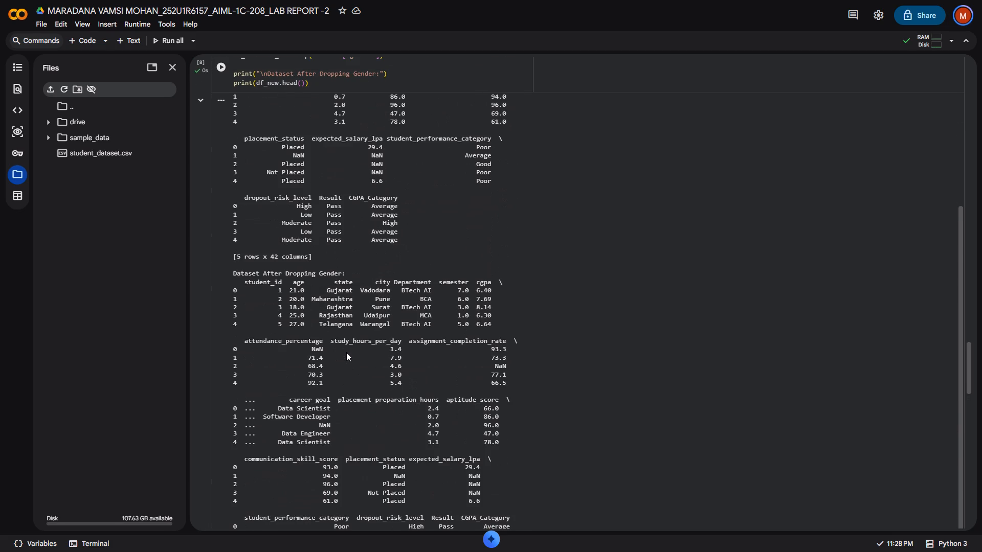
pyautogui.scroll(2, 346, 352)
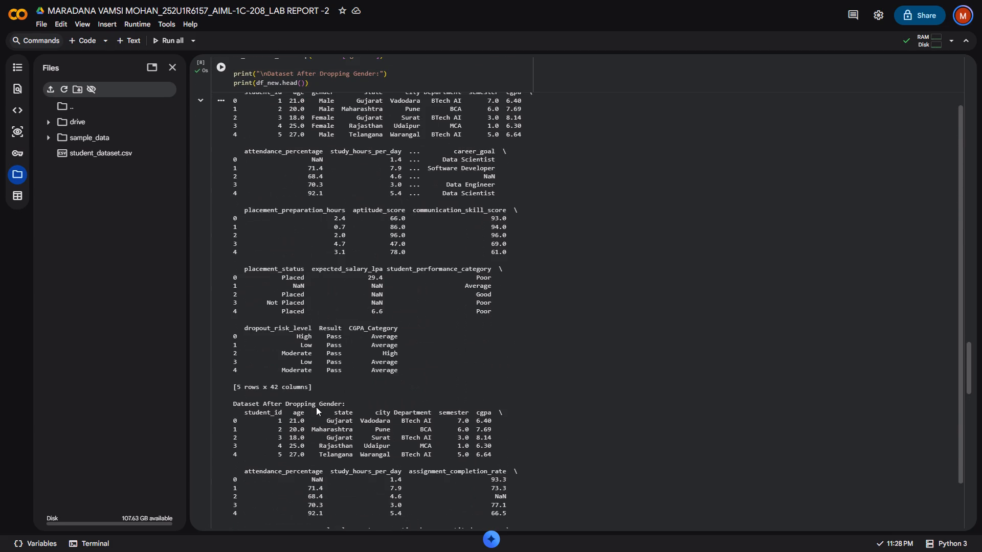
pyautogui.scroll(3, 316, 407)
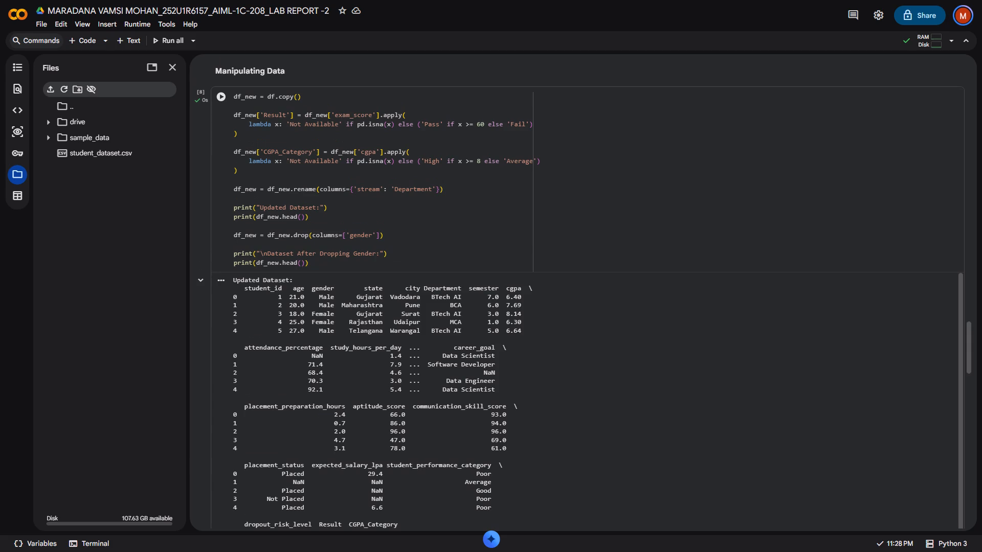
pyautogui.scroll(-2, 276, 357)
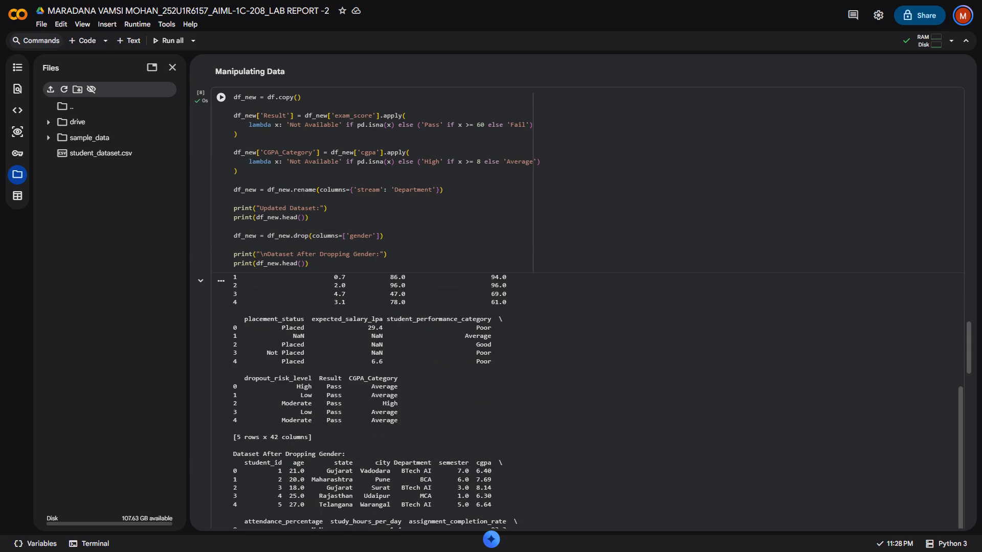
pyautogui.scroll(-2, 332, 404)
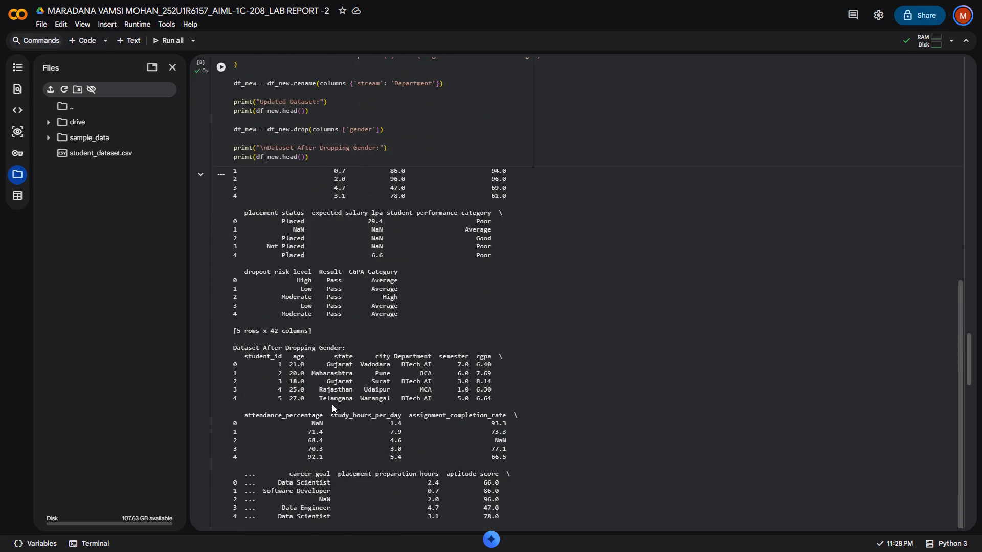
pyautogui.scroll(-4, 332, 404)
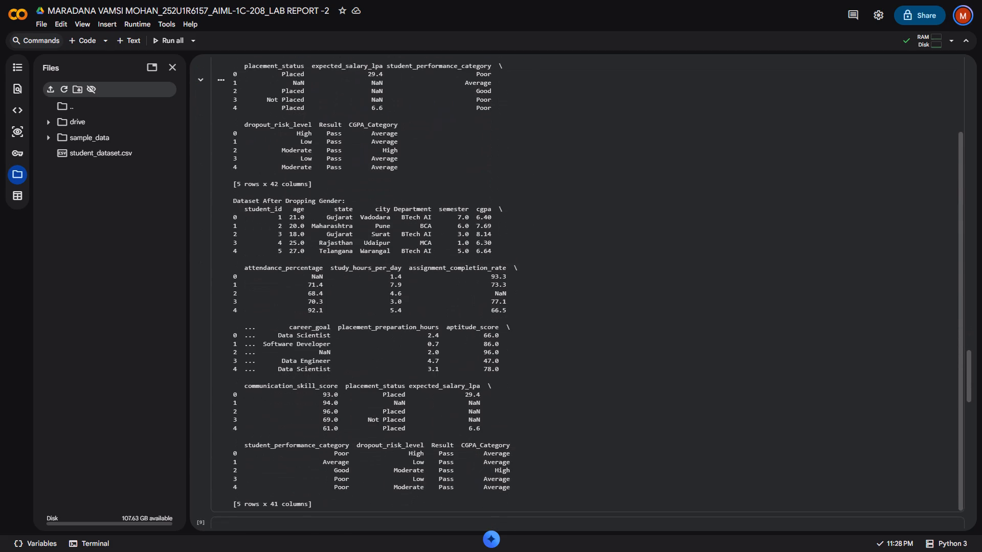
pyautogui.scroll(-1, 332, 404)
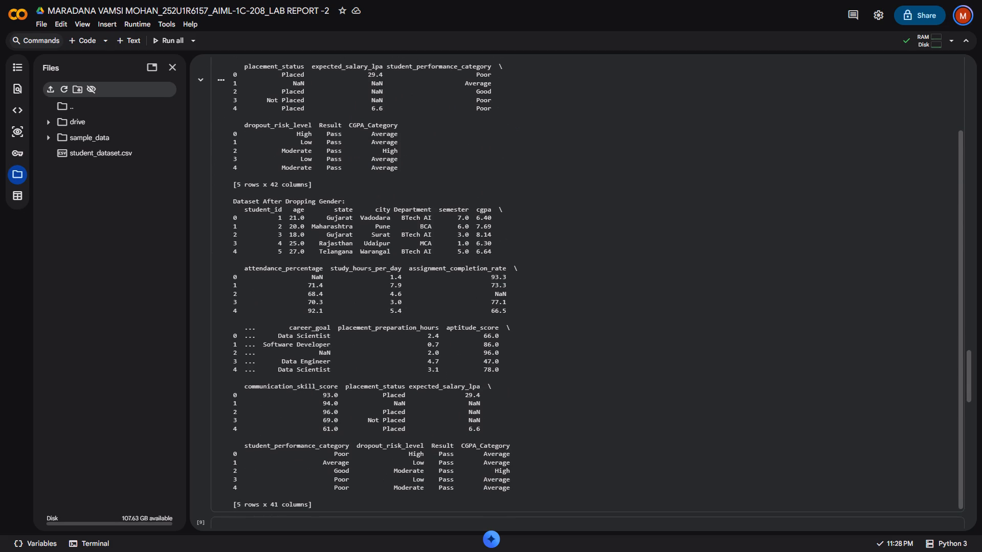
pyautogui.press('super+Print')
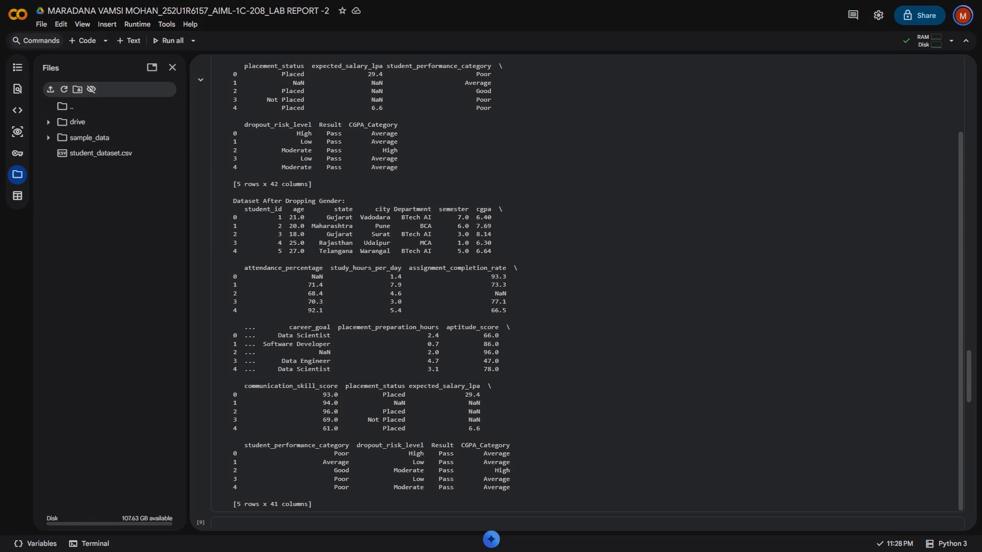
pyautogui.press('Escape')
pyautogui.press('Escape')
pyautogui.press('Escape')
pyautogui.press('Escape')
pyautogui.press('Escape')
pyautogui.press('Escape')
pyautogui.press('Escape')
pyautogui.press('Escape')
pyautogui.press('Escape')
pyautogui.press('Escape')
pyautogui.press('Escape')
pyautogui.press('Escape')
pyautogui.press('Escape')
pyautogui.press('Escape')
pyautogui.press('Escape')
pyautogui.press('Escape')
pyautogui.press('Escape')
pyautogui.press('Escape')
pyautogui.press('Escape')
pyautogui.press('Escape')
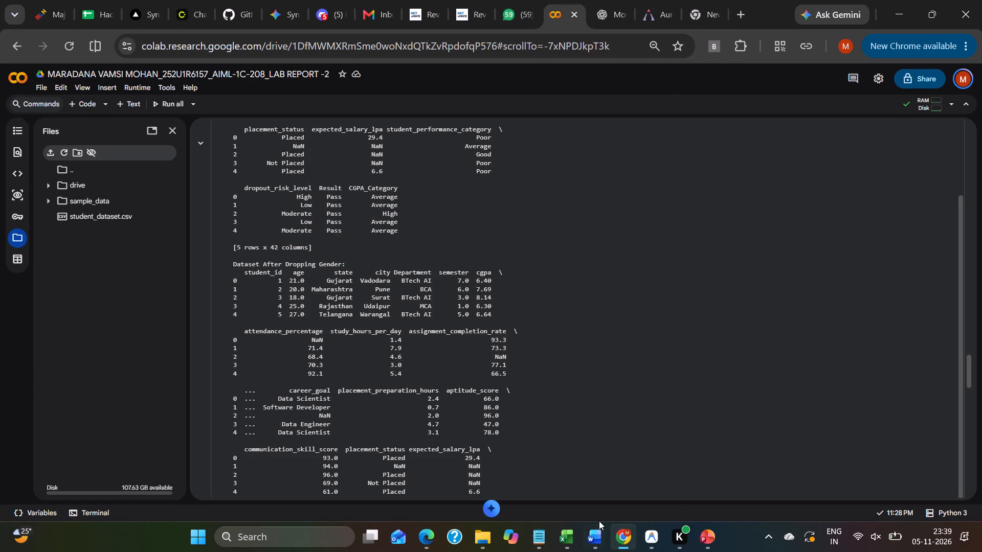
# Switch back to the FDS LAB 2 Word document and replace the old Dataset After Dropping Gender picture with the newest Gallery screenshot.
pyautogui.click(628, 468)
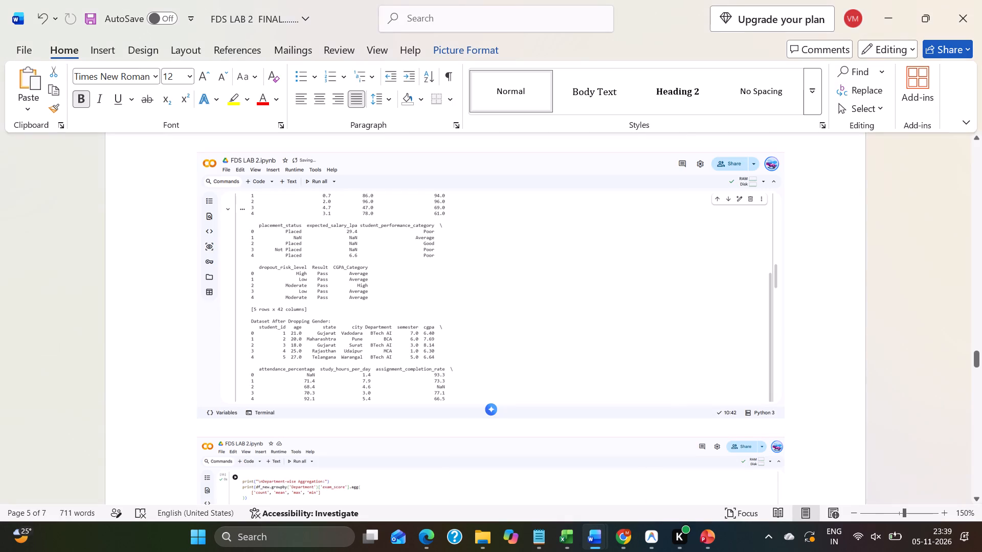
pyautogui.rightClick(532, 335)
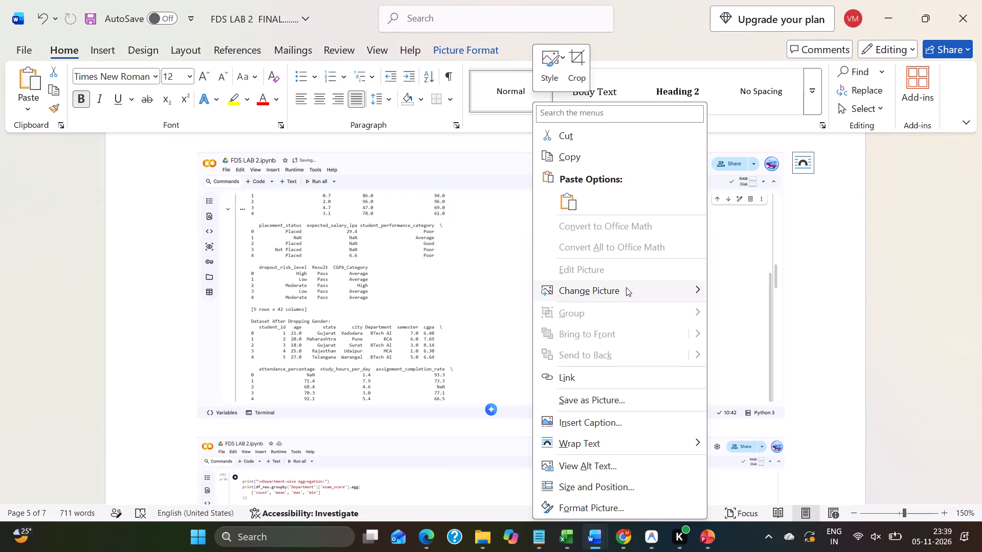
pyautogui.click(760, 291)
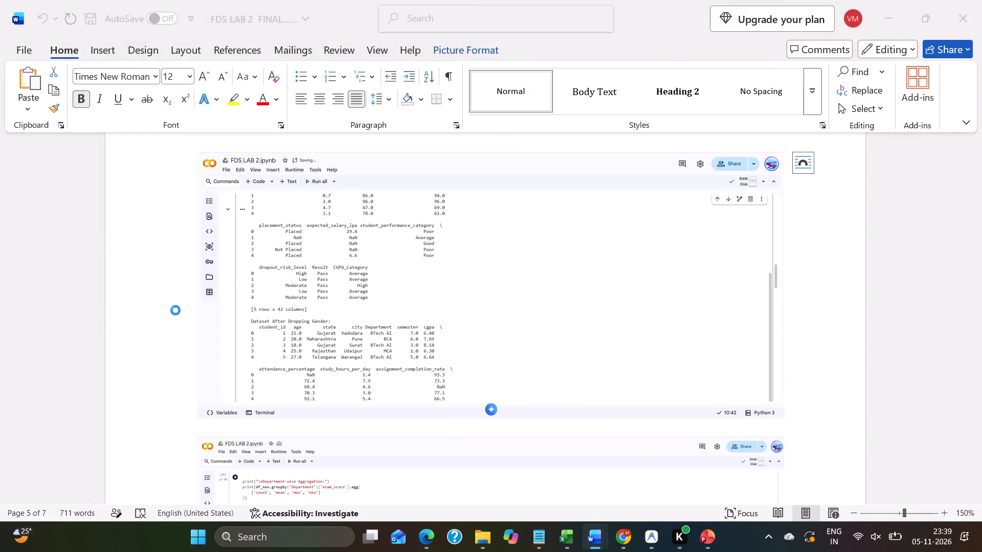
pyautogui.scroll(2, 65, 118)
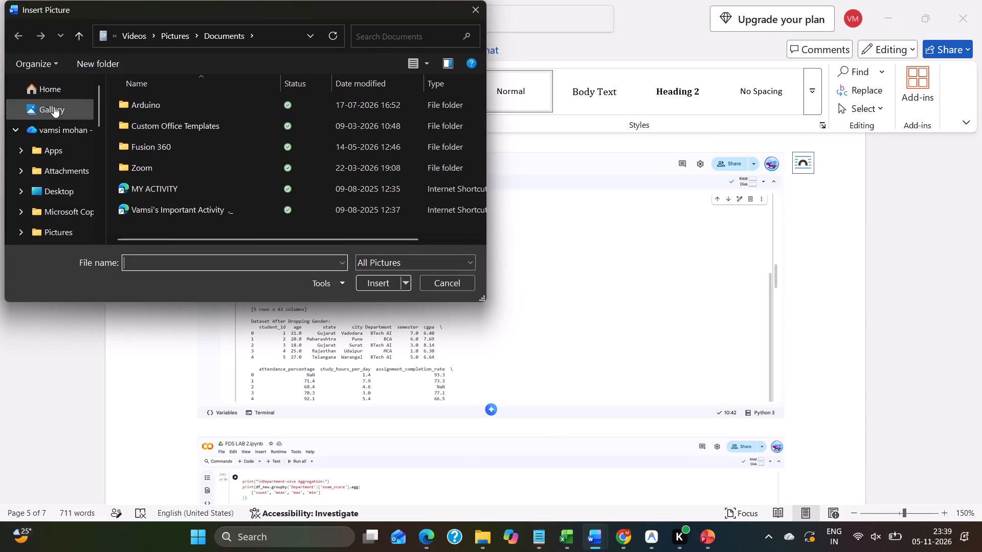
pyautogui.click(48, 103)
pyautogui.doubleClick(144, 118)
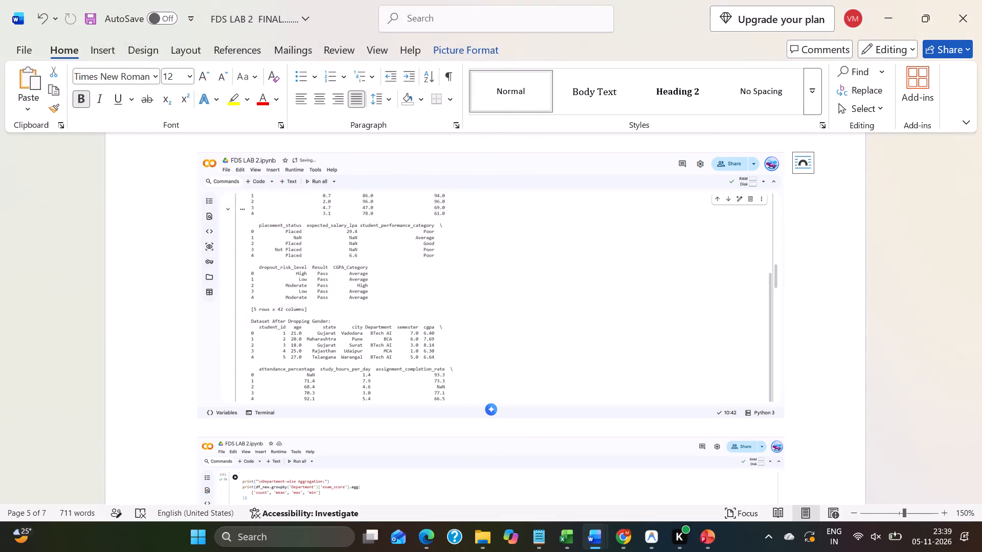
# Look through the remaining old notebook pictures that follow the Dataset After Dropping Gender picture in the Word report.
pyautogui.scroll(-2, 277, 261)
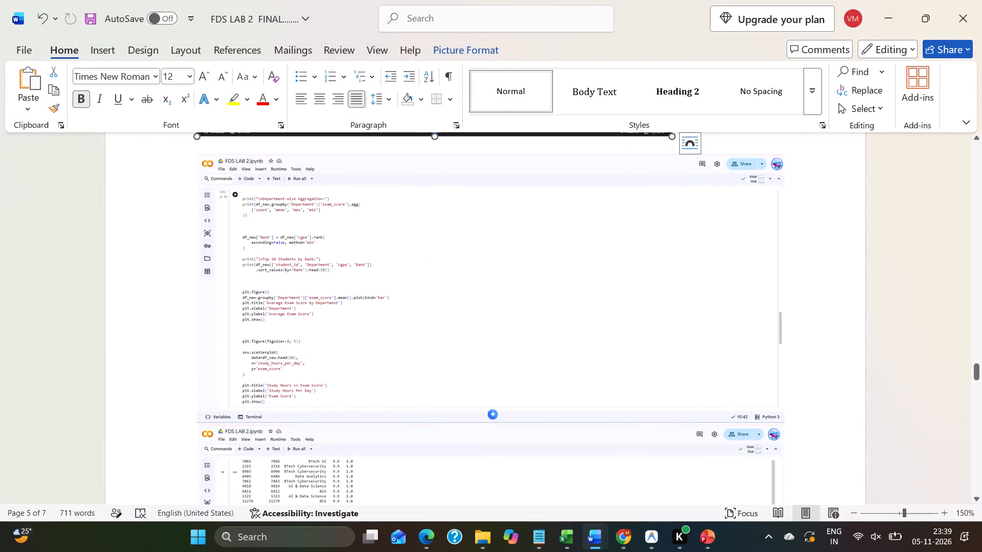
pyautogui.scroll(-4, 399, 311)
pyautogui.scroll(1, 399, 311)
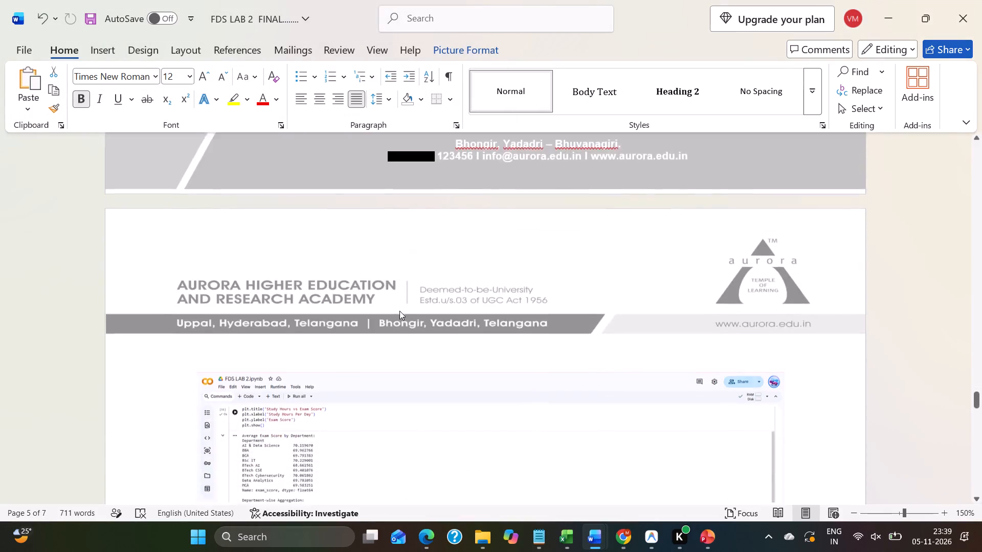
pyautogui.scroll(2, 399, 311)
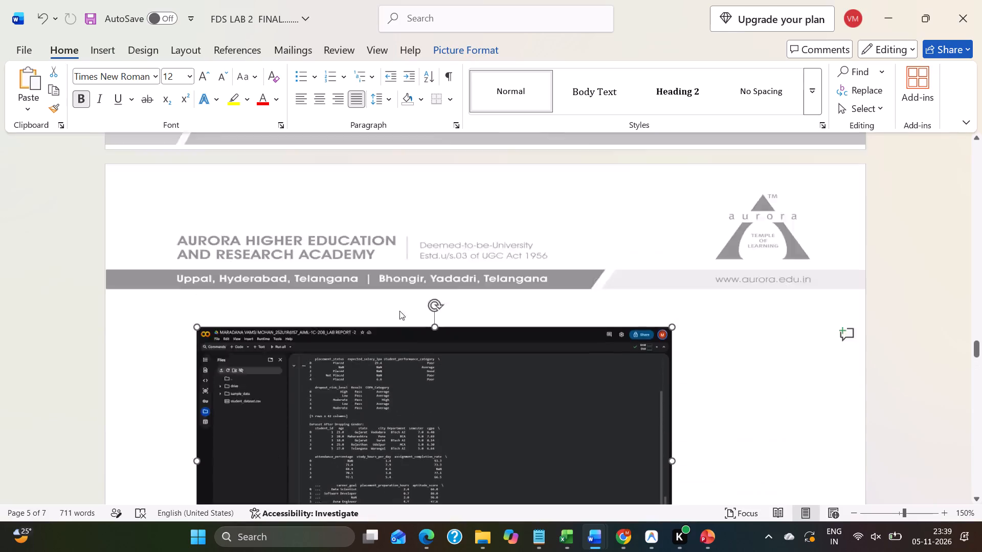
pyautogui.scroll(-1, 399, 311)
pyautogui.scroll(-1, 512, 388)
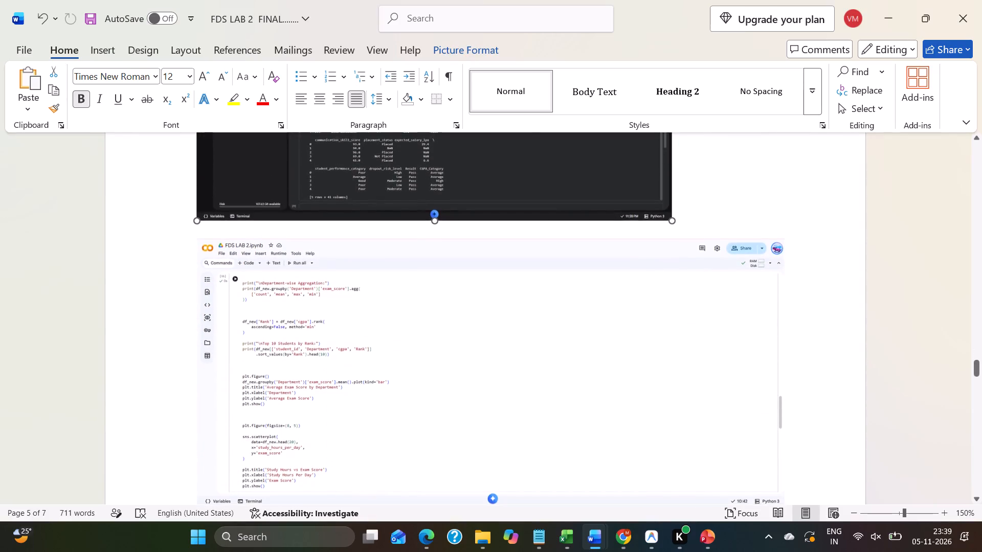
# Switch to the Colab notebook in Chrome, capture the department aggregation, ranking and plotting code cell in full-screen mode, and leave full screen.
pyautogui.click(614, 506)
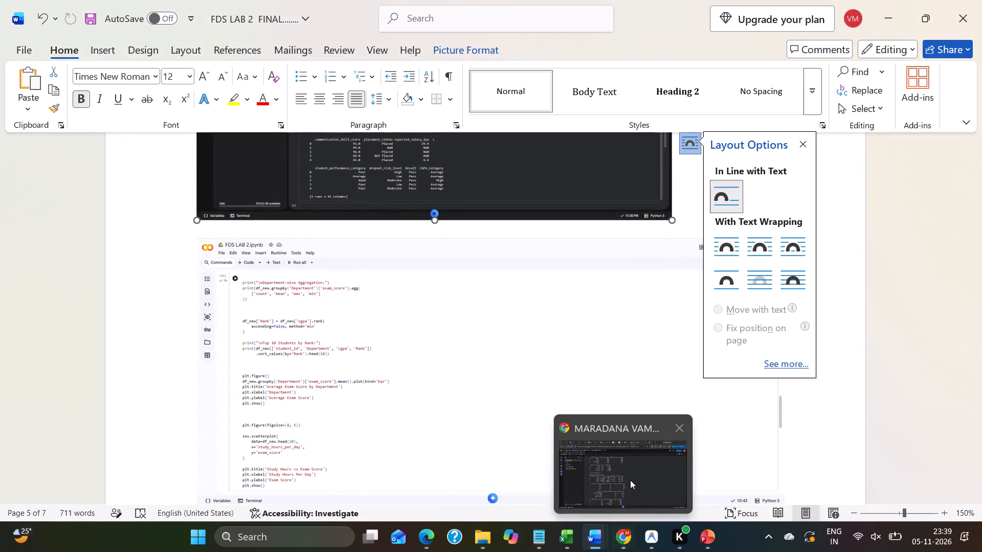
pyautogui.click(630, 480)
pyautogui.scroll(-2, 575, 460)
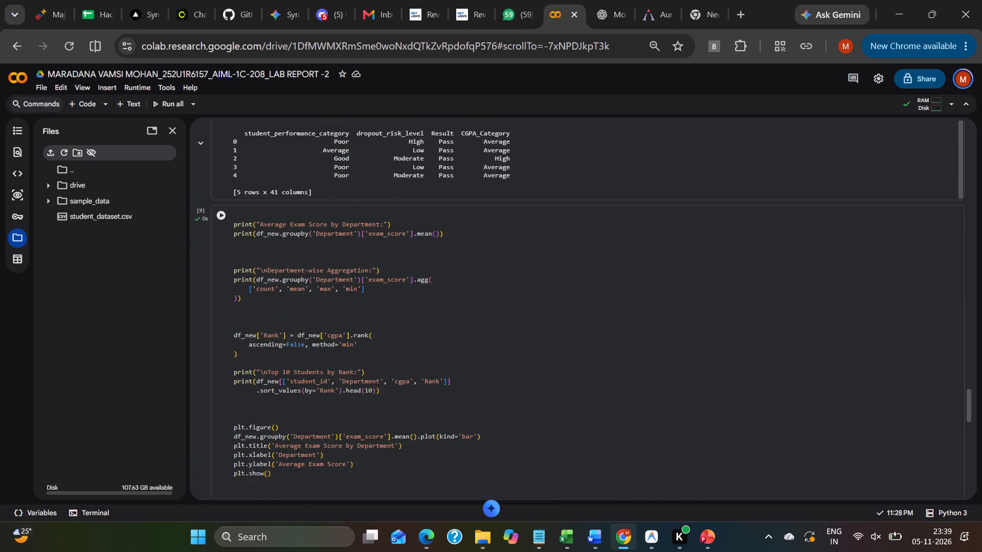
pyautogui.scroll(-3, 575, 460)
pyautogui.scroll(1, 575, 460)
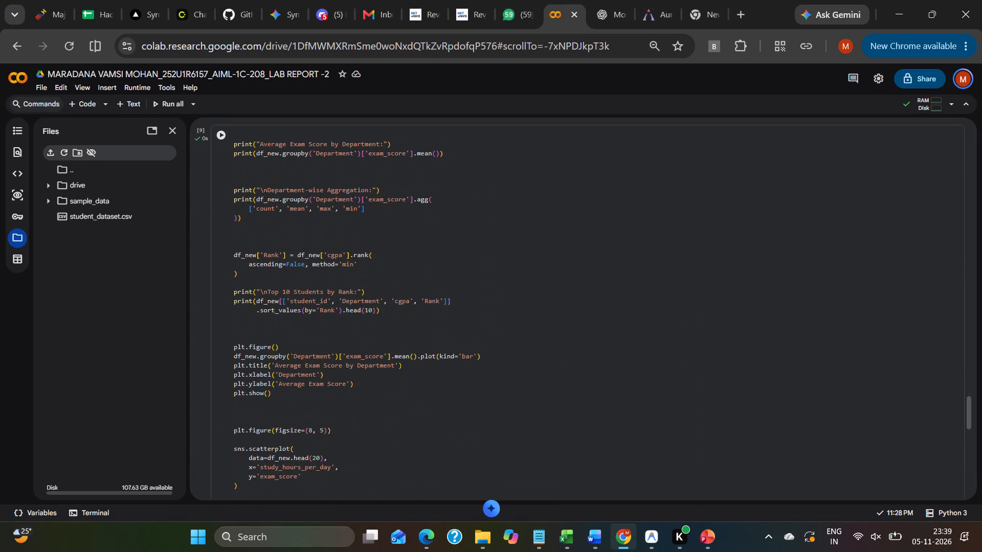
pyautogui.click(969, 42)
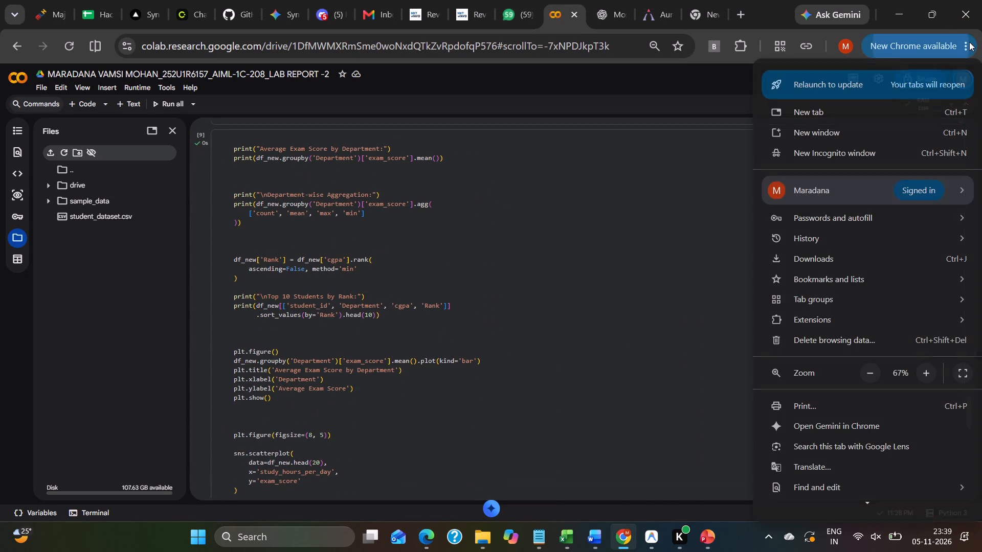
pyautogui.click(964, 383)
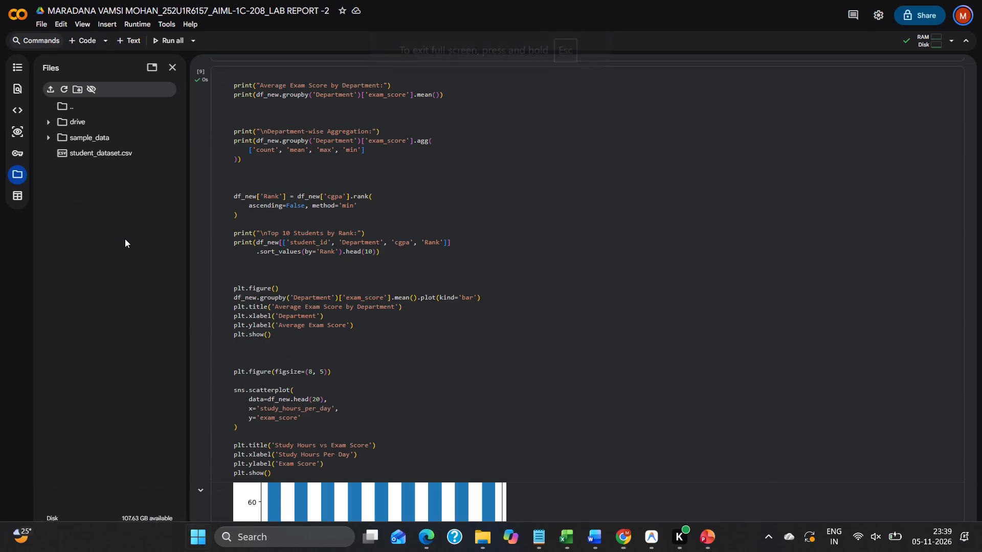
pyautogui.press('super+Print')
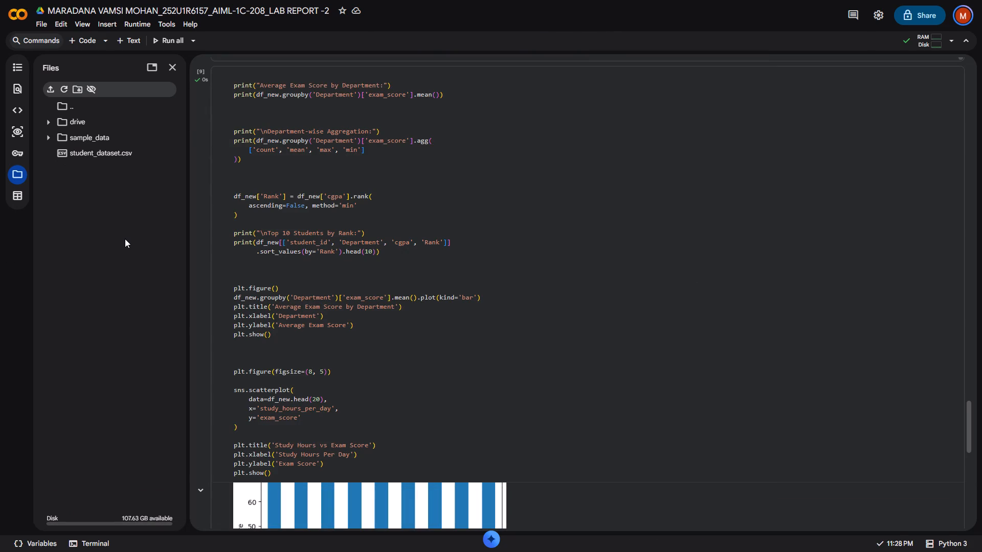
pyautogui.press('Escape')
pyautogui.press('Escape')
pyautogui.press('Escape')
pyautogui.press('Escape')
pyautogui.press('Escape')
pyautogui.press('Escape')
pyautogui.press('Escape')
pyautogui.press('Escape')
pyautogui.press('Escape')
pyautogui.press('Escape')
pyautogui.press('Escape')
pyautogui.press('Escape')
pyautogui.press('Escape')
pyautogui.press('Escape')
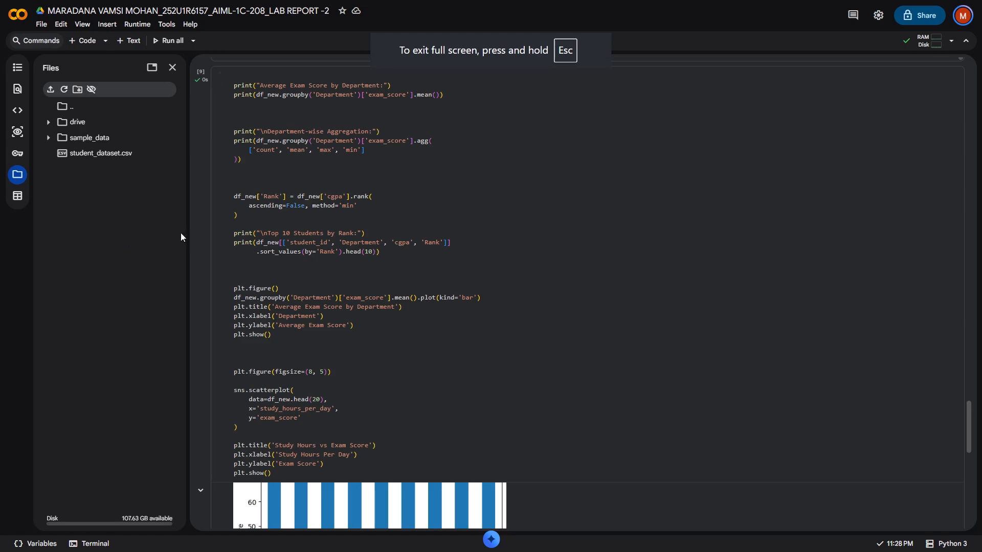
pyautogui.press('Escape')
pyautogui.press('Escape')
pyautogui.press('Escape')
pyautogui.press('Escape')
pyautogui.press('Escape')
pyautogui.press('Escape')
pyautogui.press('Escape')
pyautogui.press('Escape')
pyautogui.press('Escape')
pyautogui.press('Escape')
pyautogui.press('Escape')
pyautogui.press('Escape')
pyautogui.press('Escape')
pyautogui.press('Escape')
pyautogui.press('Escape')
pyautogui.press('Escape')
pyautogui.press('Escape')
pyautogui.press('Escape')
pyautogui.press('Escape')
pyautogui.press('Escape')
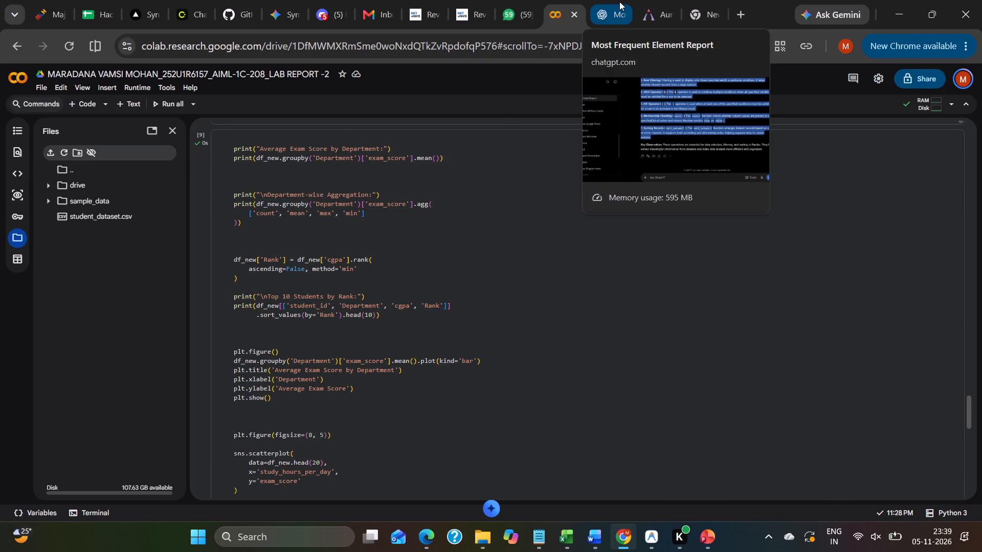
# Switch back to the FDS LAB 2 Word document and replace the old department aggregation code picture with the newest Gallery screenshot.
pyautogui.click(631, 489)
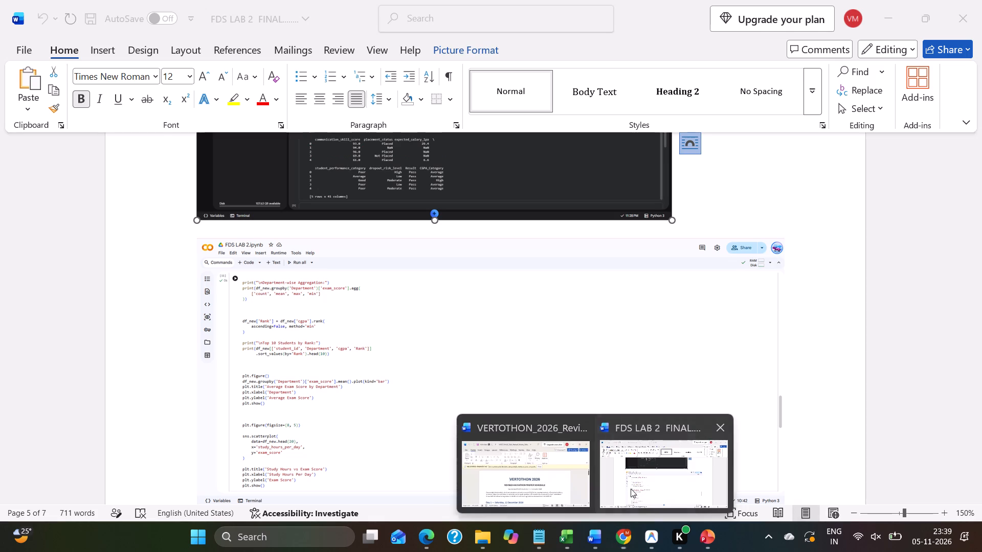
pyautogui.rightClick(415, 335)
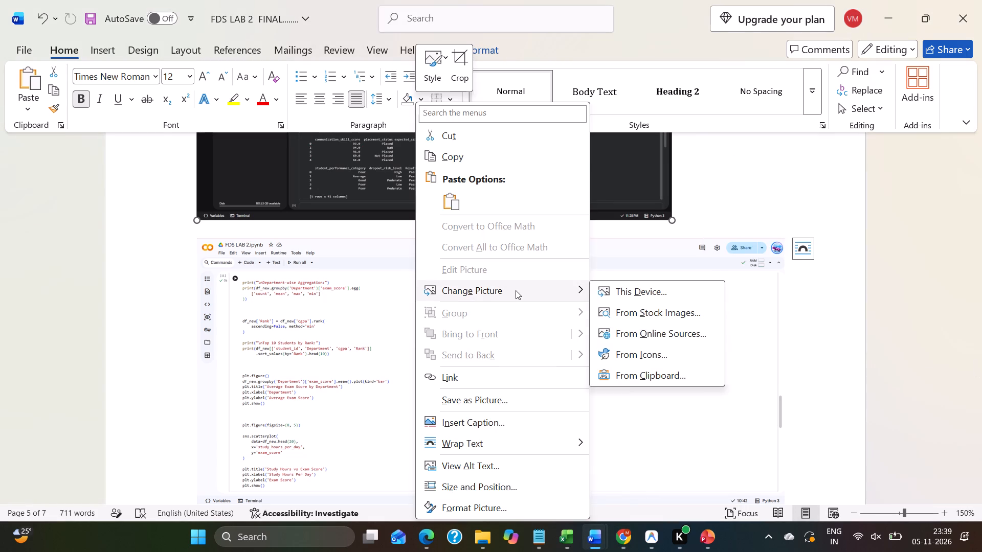
pyautogui.click(595, 289)
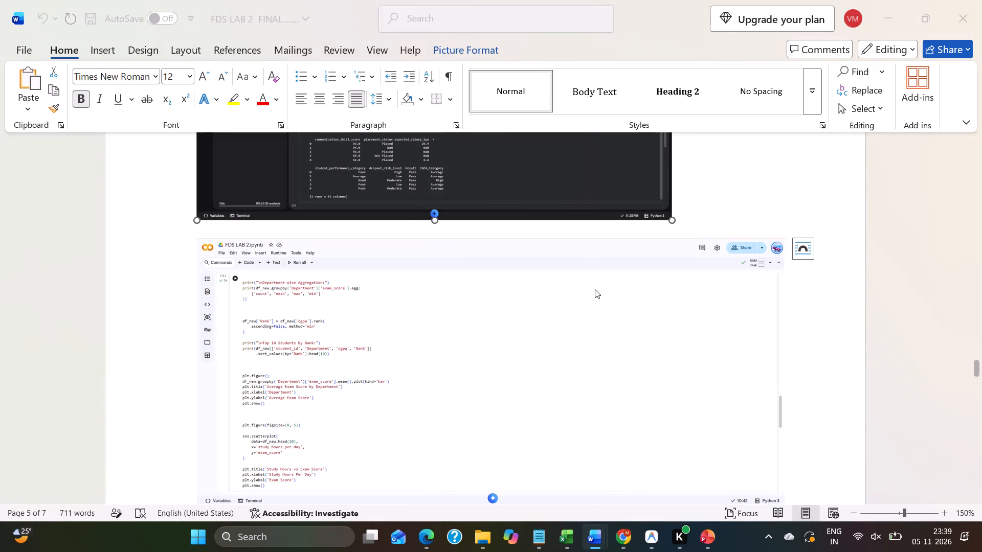
pyautogui.scroll(2, 63, 130)
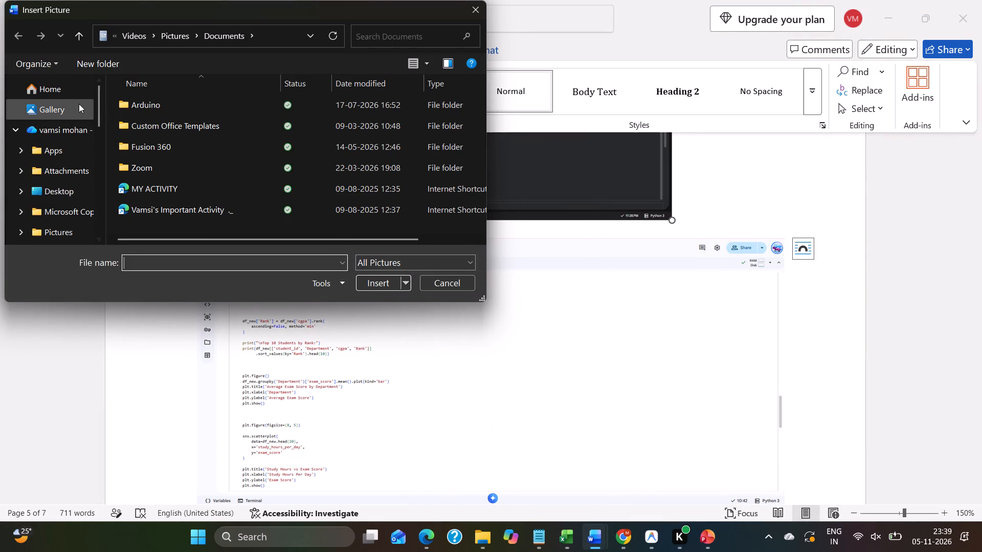
pyautogui.click(79, 104)
pyautogui.doubleClick(138, 126)
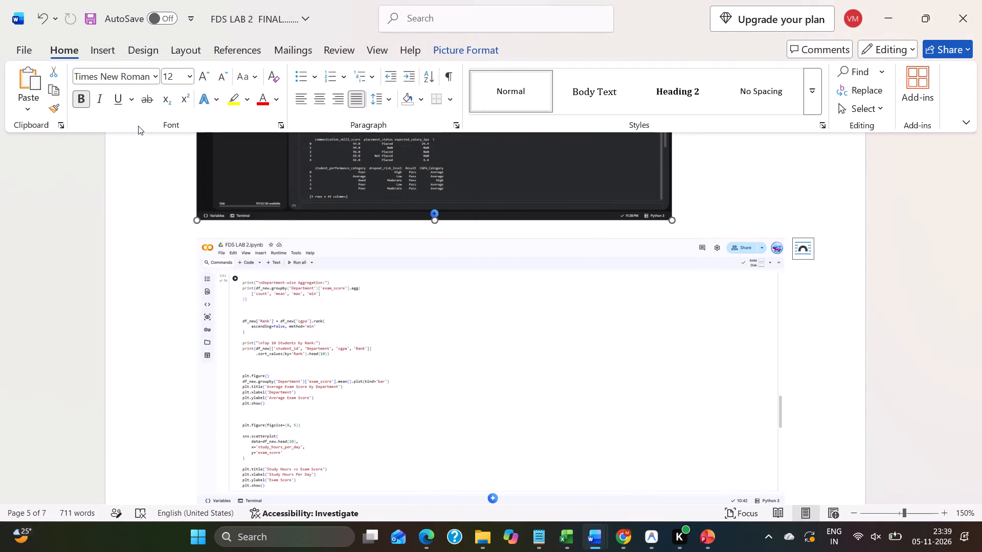
# In Chrome, capture the Department-wise Aggregation, Top 10 Students by Rank and Average Exam Score chart output full screen, then leave full screen.
pyautogui.scroll(-1, 241, 250)
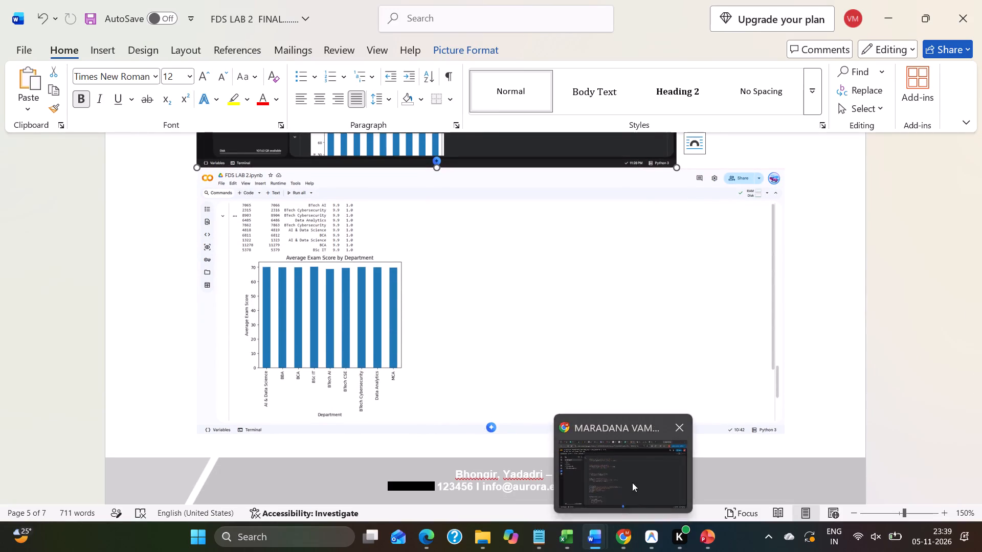
pyautogui.click(632, 482)
pyautogui.scroll(-1, 515, 417)
pyautogui.scroll(-2, 421, 434)
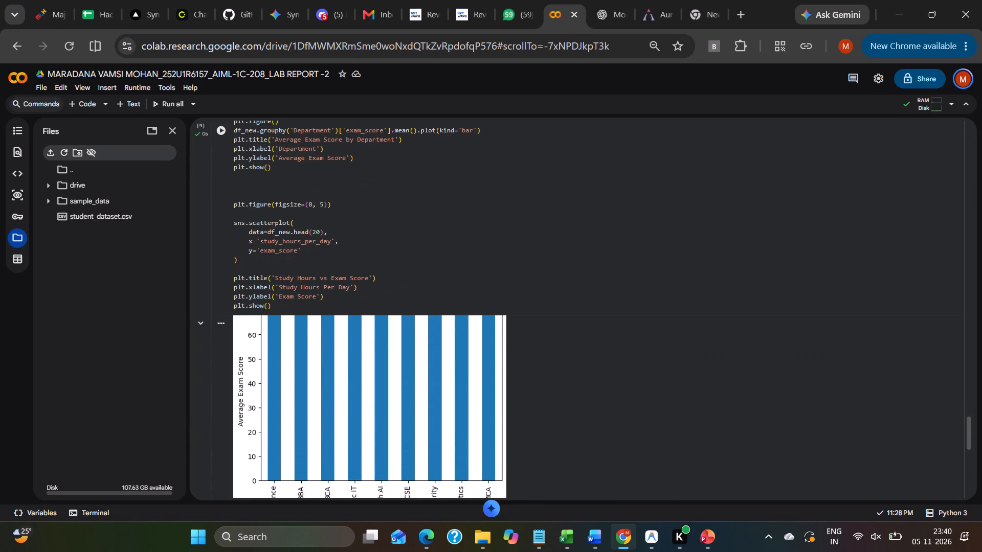
pyautogui.scroll(-2, 421, 434)
pyautogui.scroll(3, 421, 434)
pyautogui.hscroll(2, 421, 434)
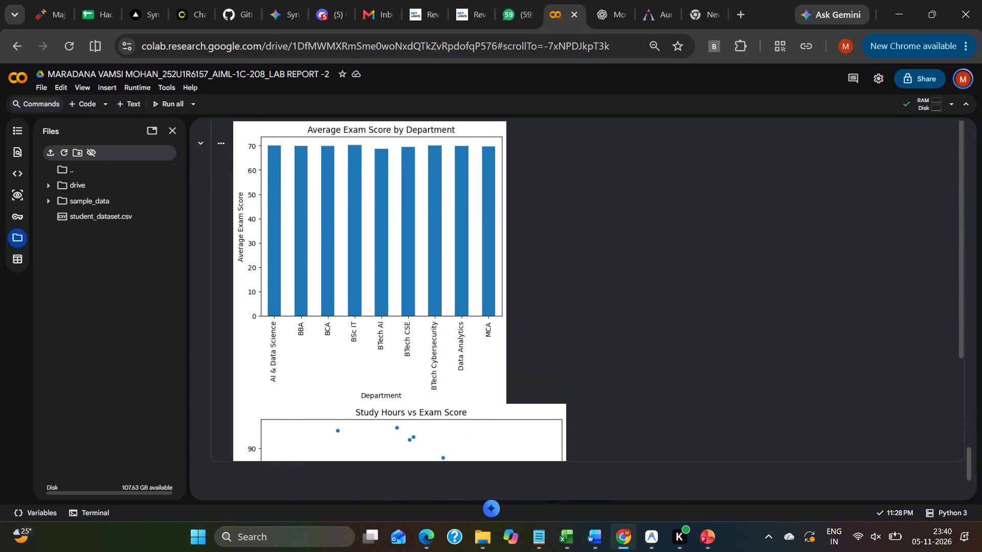
pyautogui.scroll(3, 552, 382)
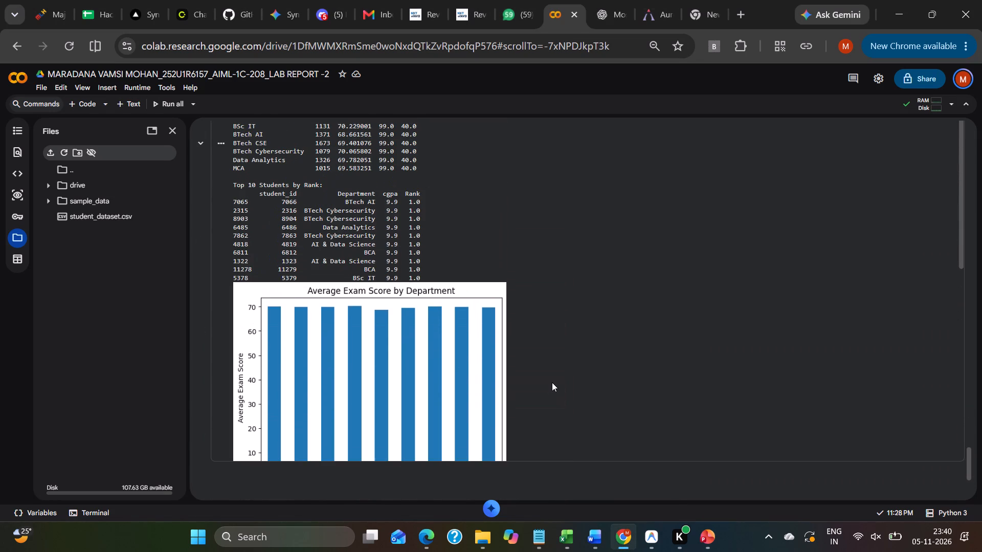
pyautogui.scroll(4, 552, 382)
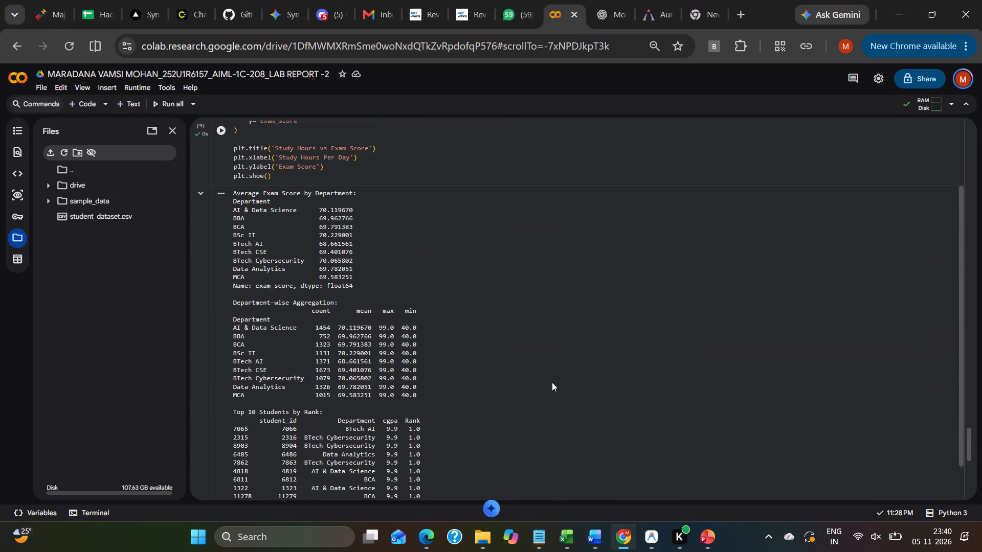
pyautogui.click(969, 50)
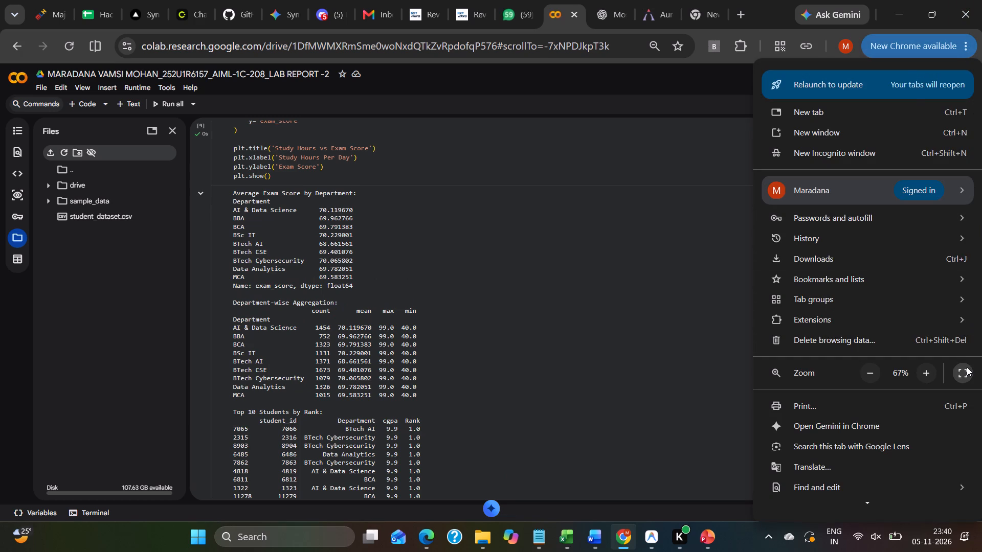
pyautogui.click(967, 367)
pyautogui.scroll(1, 632, 293)
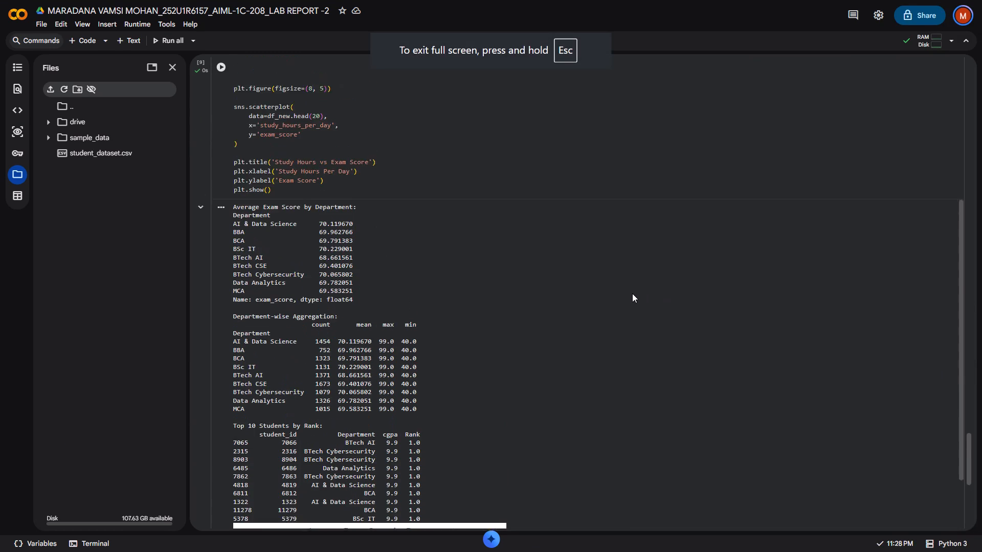
pyautogui.scroll(1, 632, 293)
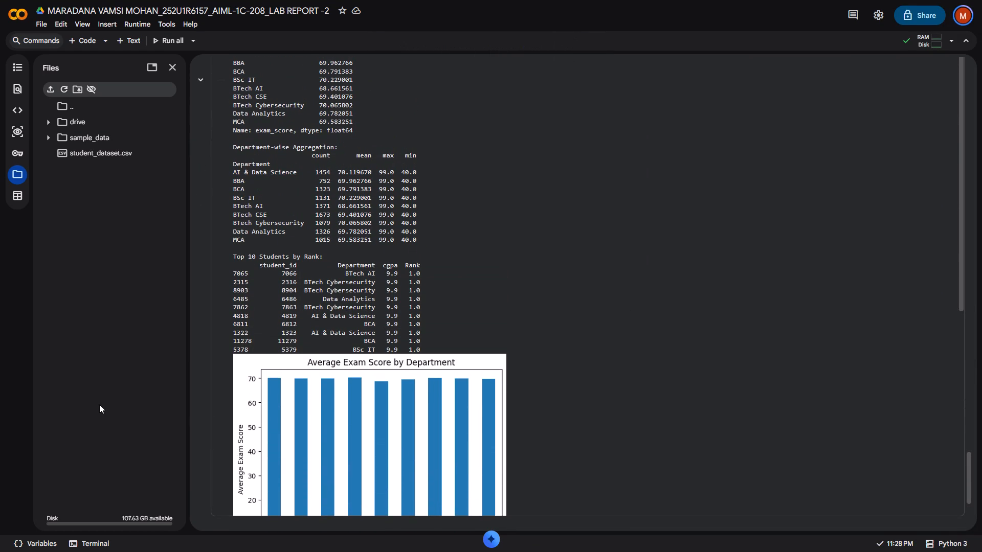
pyautogui.press('super+Print')
pyautogui.press('Escape')
pyautogui.press('Escape')
pyautogui.press('Escape')
pyautogui.press('Escape')
pyautogui.press('Escape')
pyautogui.press('Escape')
pyautogui.press('Escape')
pyautogui.press('Escape')
pyautogui.press('Escape')
pyautogui.press('Escape')
pyautogui.press('Escape')
pyautogui.press('Escape')
pyautogui.press('Escape')
pyautogui.press('Escape')
pyautogui.press('Escape')
pyautogui.press('Escape')
pyautogui.press('Escape')
pyautogui.press('Escape')
pyautogui.press('Escape')
pyautogui.press('Escape')
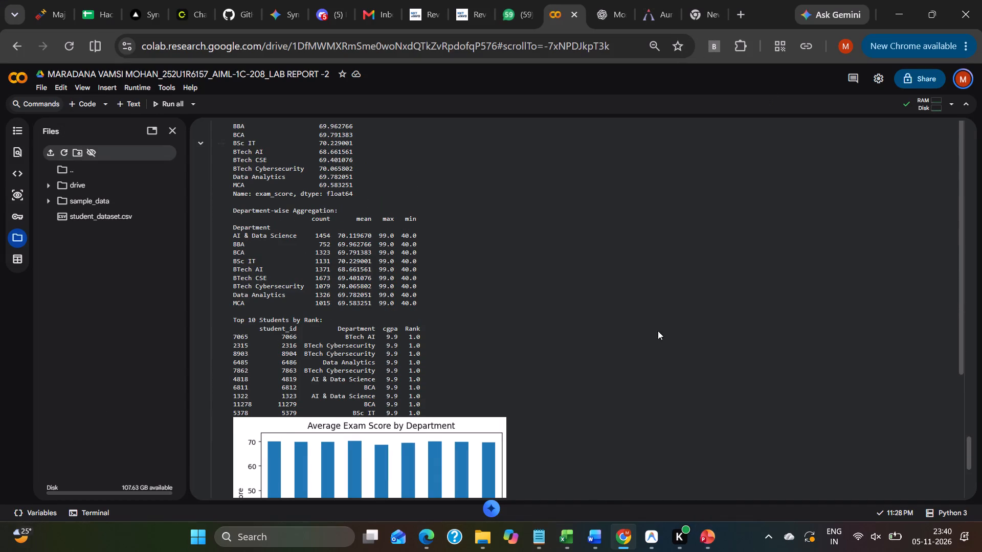
# Return to the Word document and replace the old Average Exam Score by Department chart picture with the newest Gallery screenshot.
pyautogui.click(613, 458)
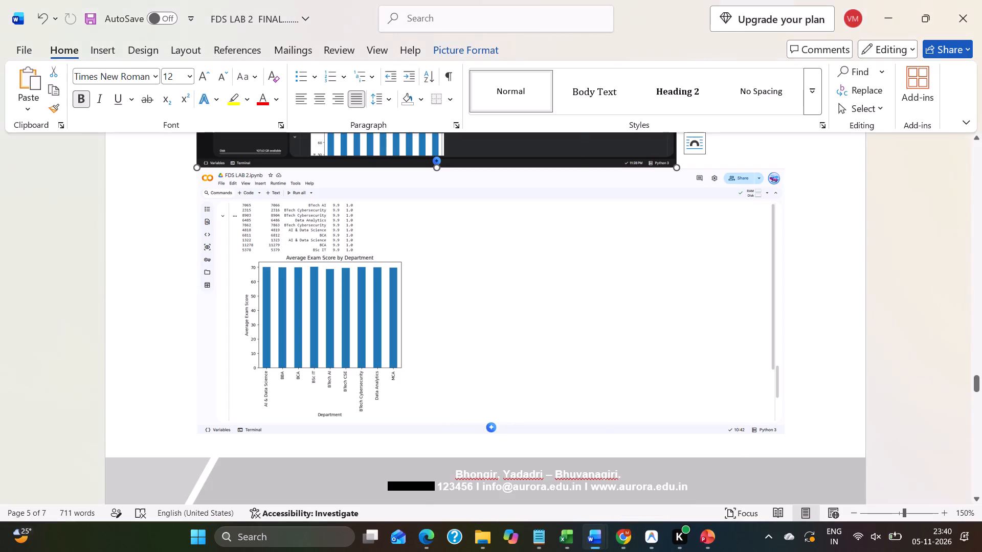
pyautogui.rightClick(400, 330)
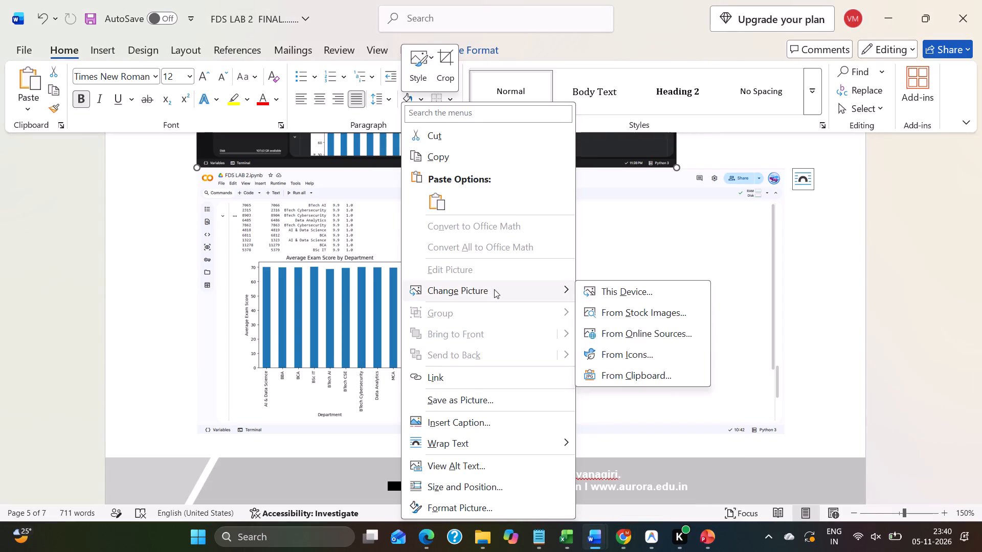
pyautogui.click(588, 290)
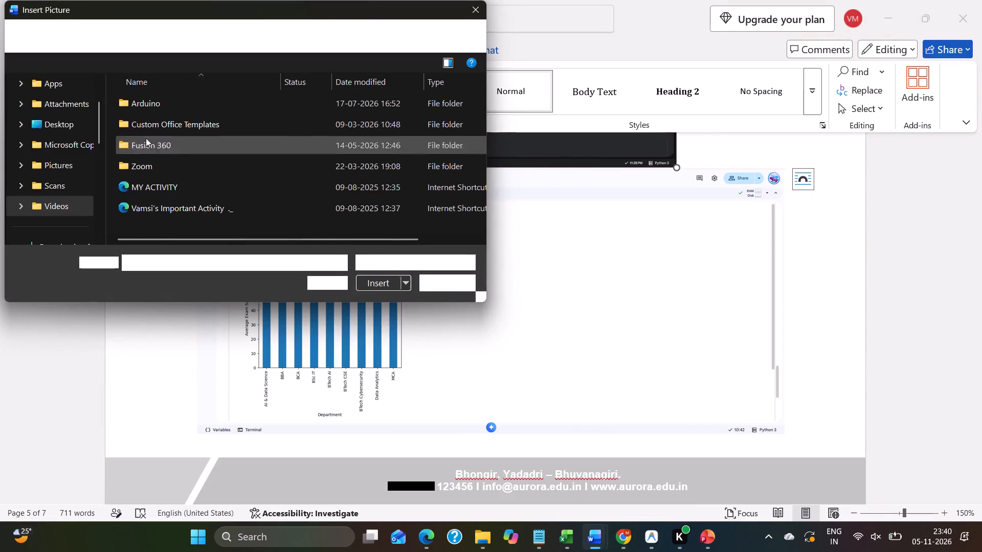
pyautogui.scroll(2, 74, 124)
pyautogui.click(59, 105)
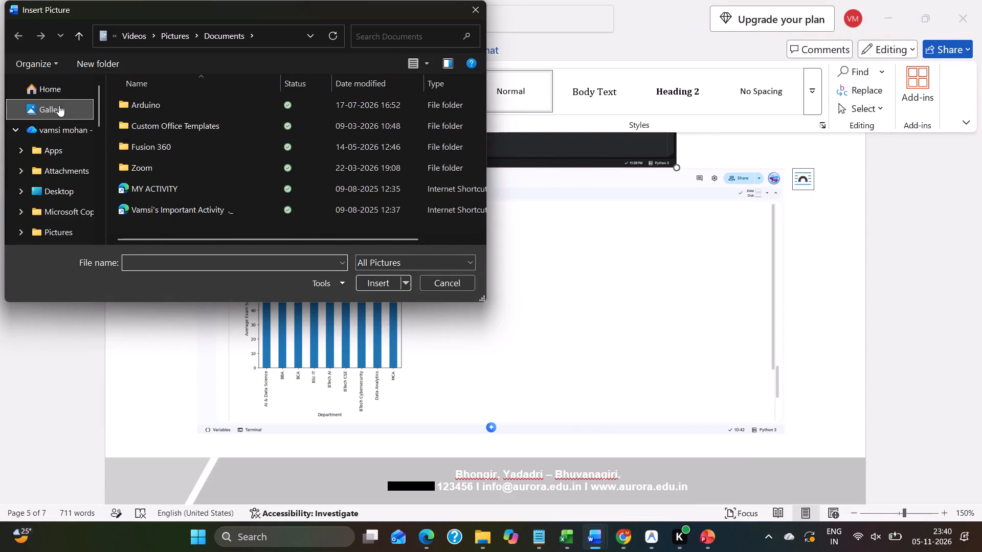
pyautogui.doubleClick(155, 112)
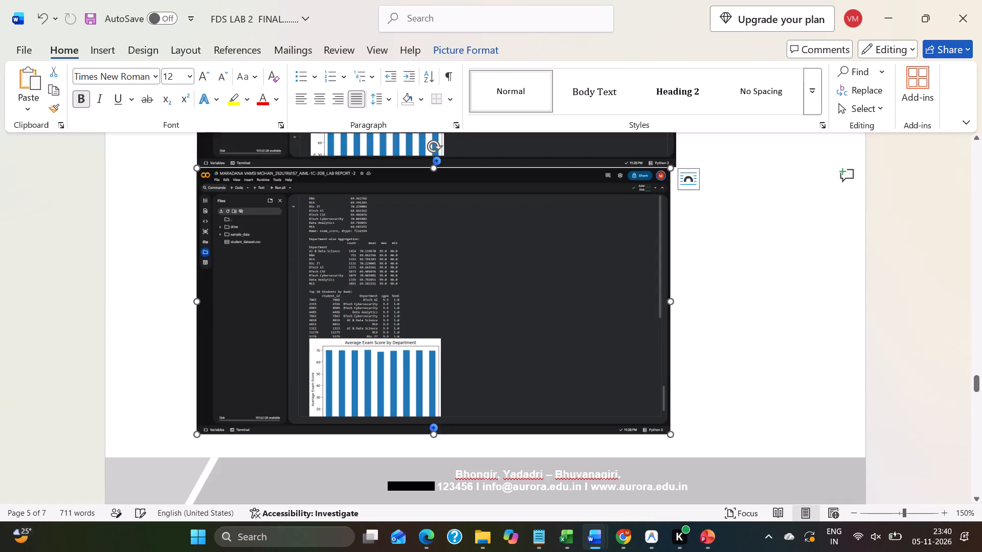
# Look through the rest of the report for the old output pictures still needing replacement, including the Study Hours vs Exam Score plot.
pyautogui.scroll(-10, 394, 363)
pyautogui.scroll(3, 394, 363)
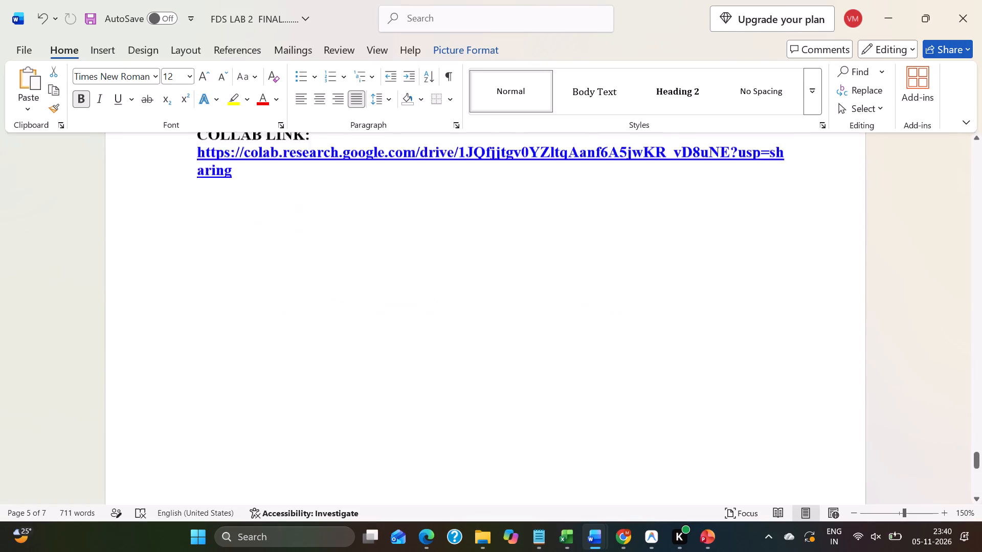
pyautogui.scroll(2, 367, 327)
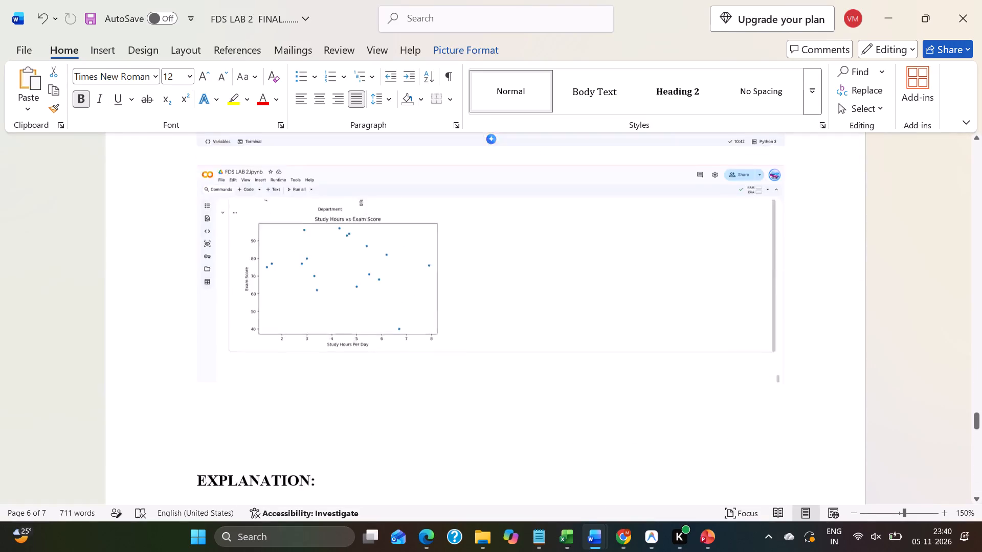
pyautogui.scroll(3, 367, 327)
pyautogui.scroll(-2, 367, 327)
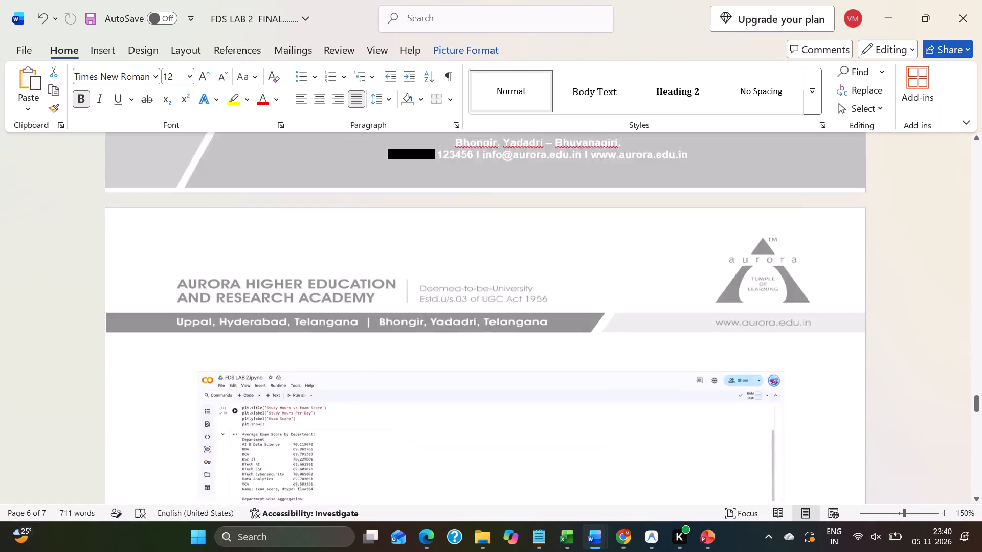
pyautogui.scroll(-2, 367, 327)
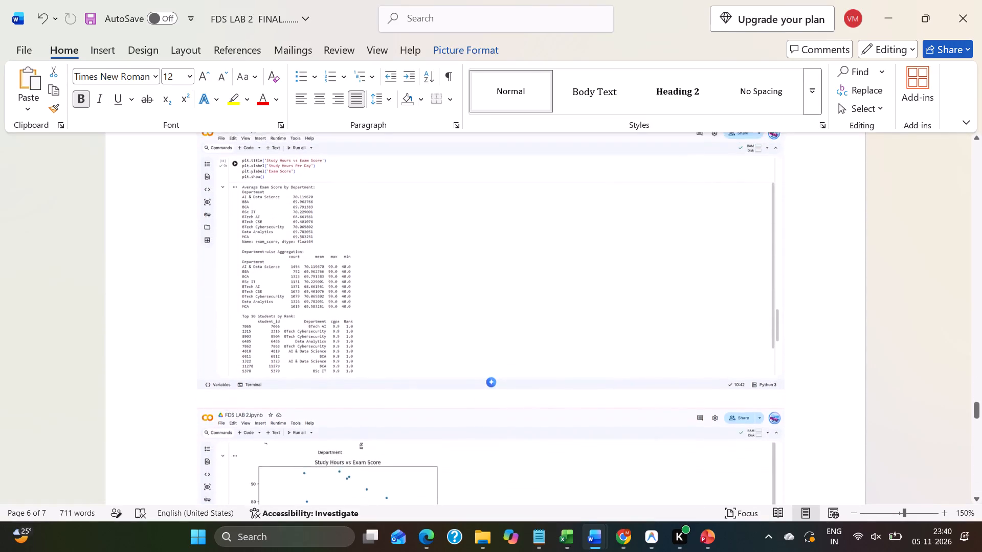
# Switch to the Colab notebook in Chrome and capture the plotting code with the aggregation, Top 10 Students and bar chart output full screen, then leave full screen.
pyautogui.scroll(1, 389, 329)
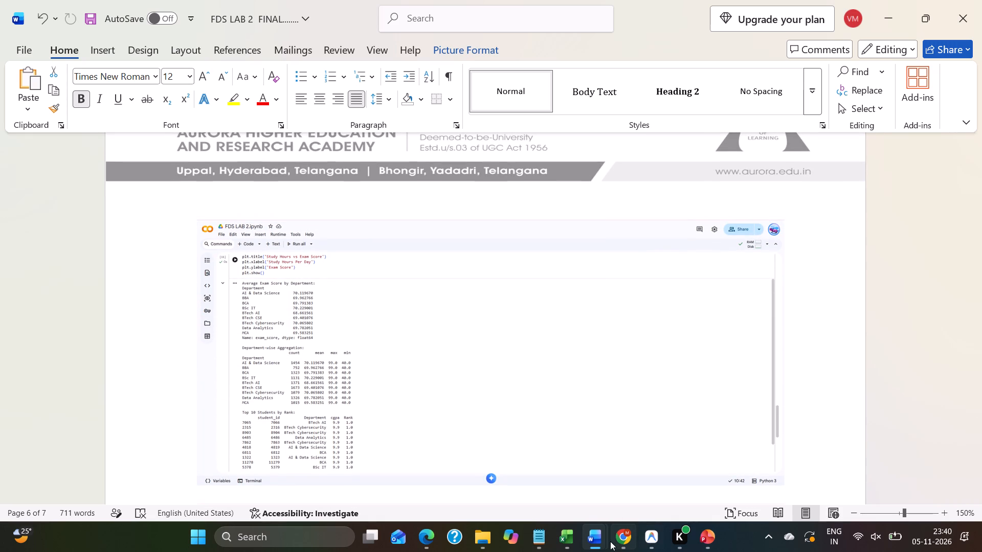
pyautogui.click(597, 467)
pyautogui.scroll(-1, 525, 425)
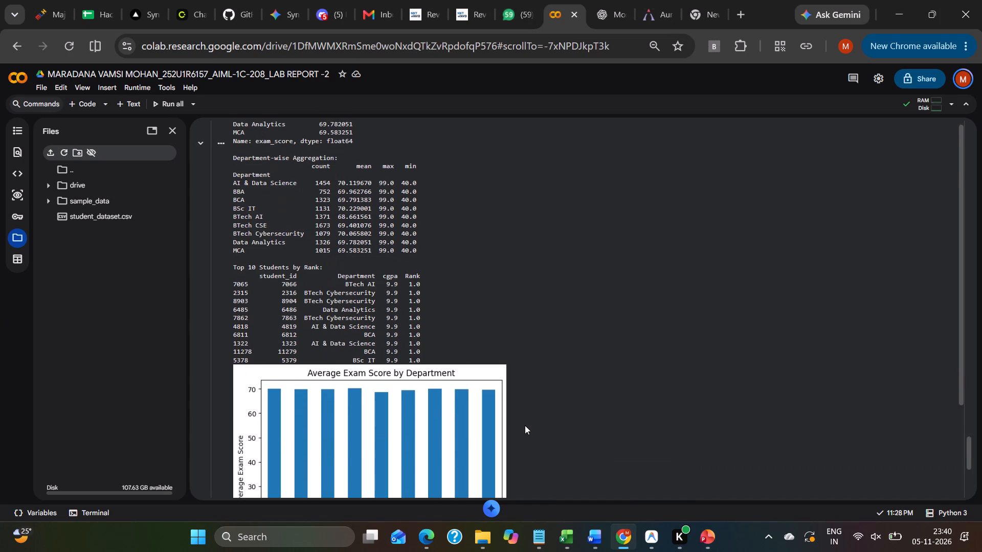
pyautogui.scroll(-6, 525, 425)
pyautogui.scroll(2, 525, 425)
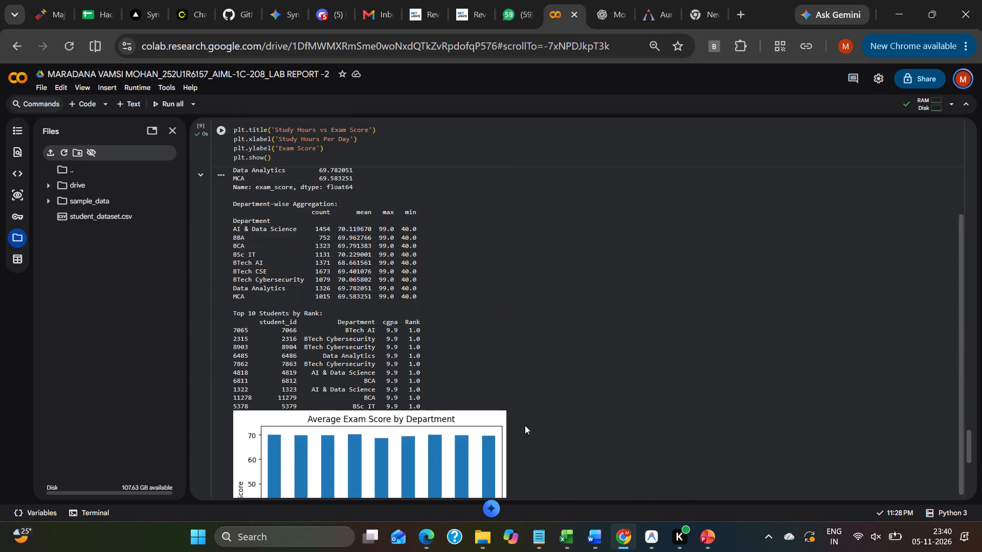
pyautogui.scroll(3, 525, 425)
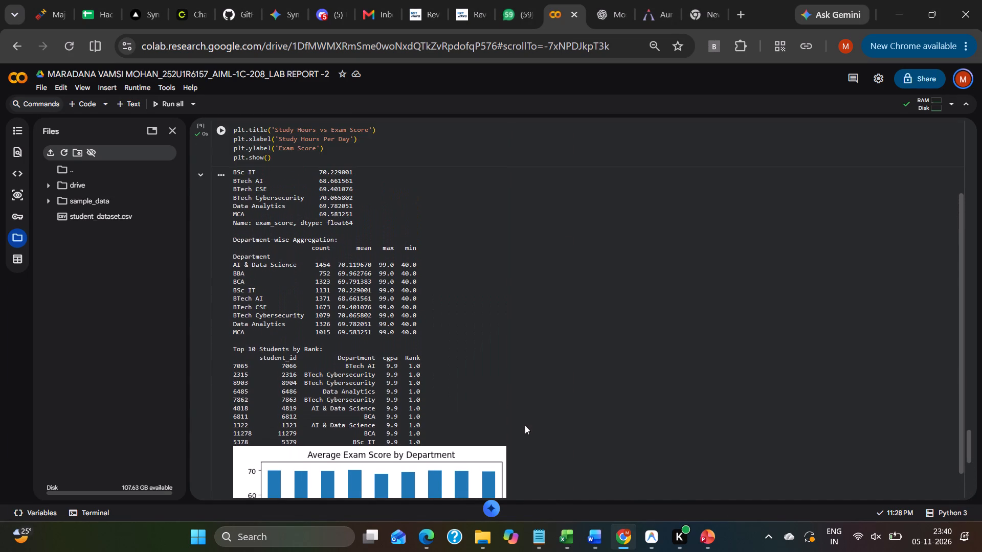
pyautogui.scroll(3, 525, 425)
pyautogui.scroll(-2, 525, 425)
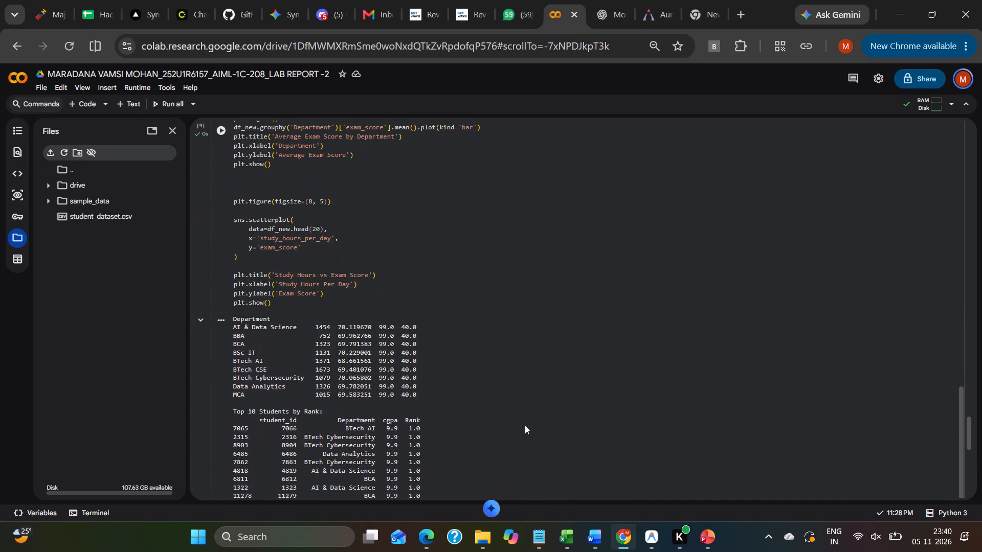
pyautogui.scroll(-1, 525, 425)
pyautogui.scroll(1, 525, 425)
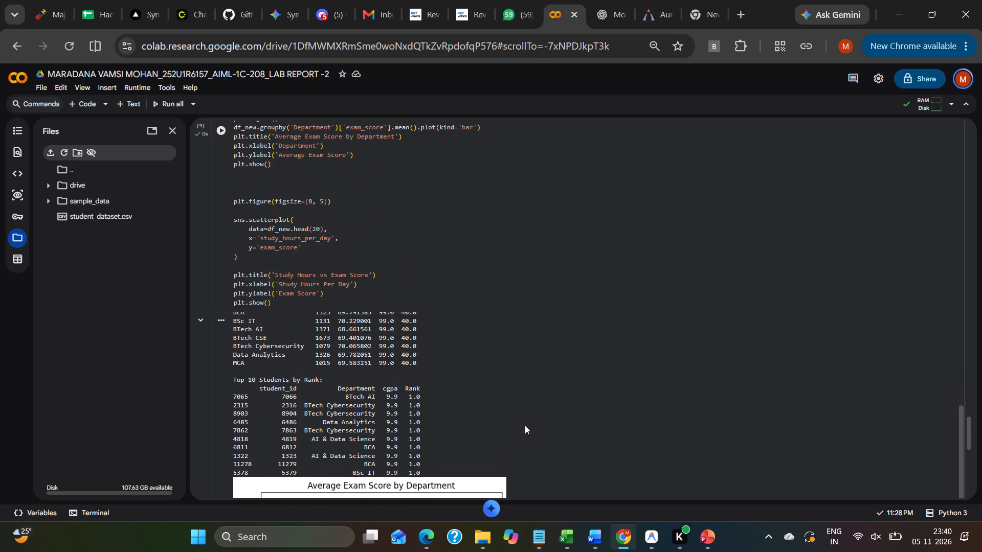
pyautogui.click(972, 42)
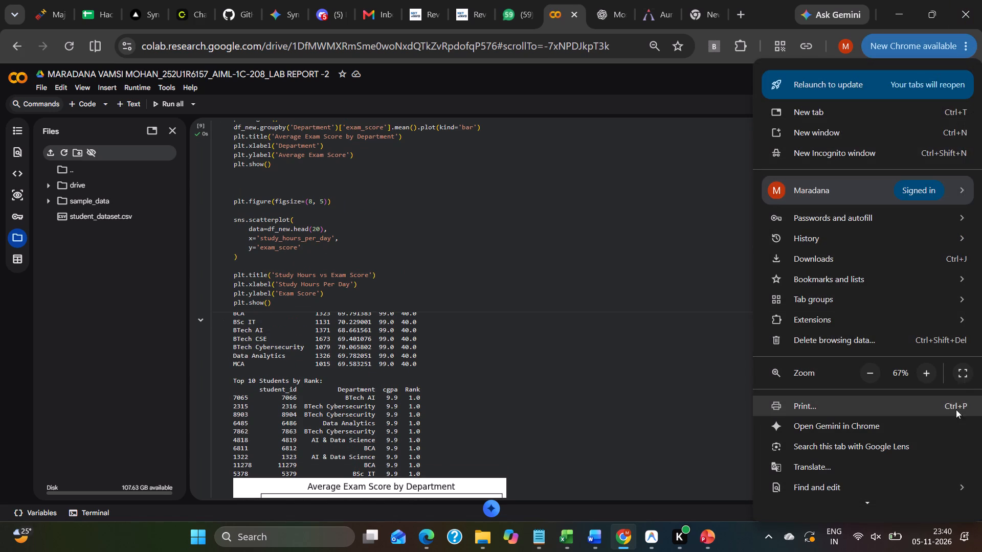
pyautogui.click(960, 376)
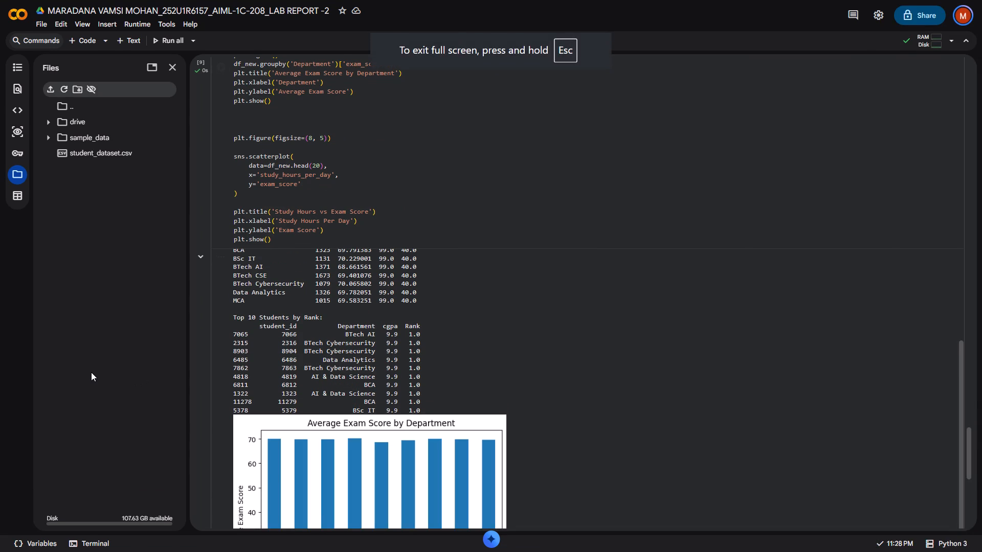
pyautogui.press('super+Print')
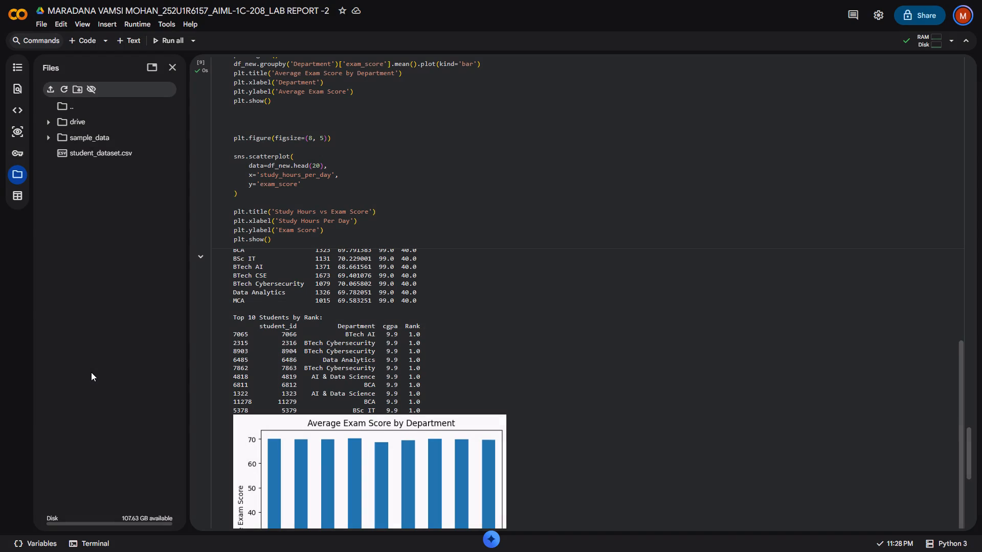
pyautogui.scroll(2, 303, 386)
pyautogui.press('Escape')
pyautogui.press('Escape')
pyautogui.press('Escape')
pyautogui.press('Escape')
pyautogui.press('Escape')
pyautogui.press('Escape')
pyautogui.press('Escape')
pyautogui.press('Escape')
pyautogui.press('Escape')
pyautogui.press('Escape')
pyautogui.press('Escape')
pyautogui.press('Escape')
pyautogui.press('Escape')
pyautogui.press('Escape')
pyautogui.press('Escape')
pyautogui.press('Escape')
pyautogui.press('Escape')
pyautogui.press('Escape')
pyautogui.press('Escape')
pyautogui.press('Escape')
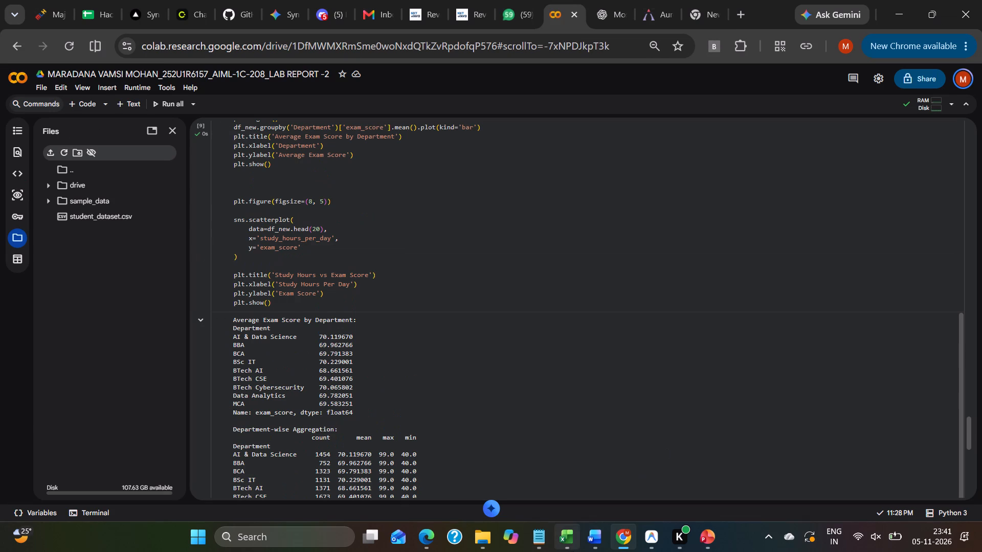
# Return to the FDS LAB 2 Word document and replace the old light-themed output tables picture on page 6 with Screenshot (1170) from the Gallery.
pyautogui.click(632, 454)
pyautogui.rightClick(442, 357)
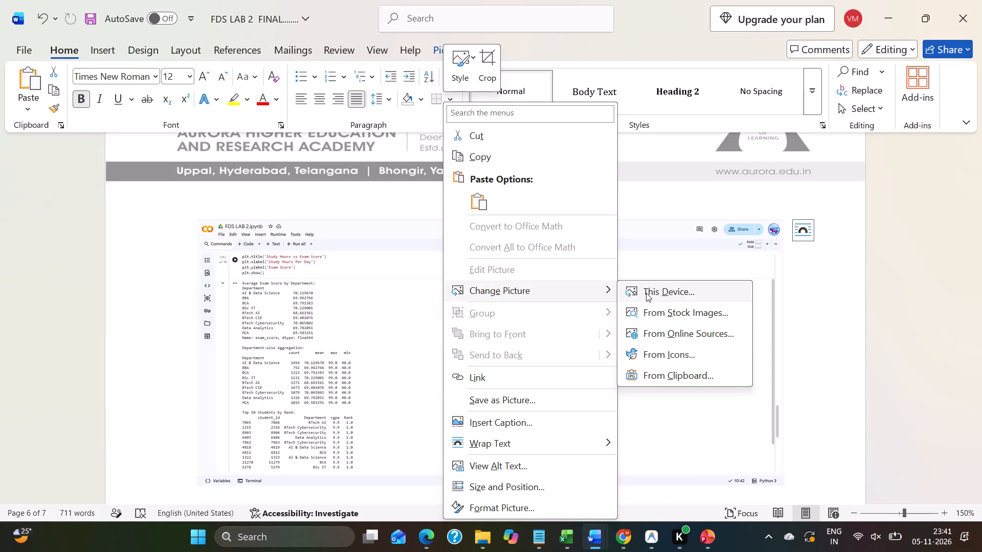
pyautogui.click(646, 293)
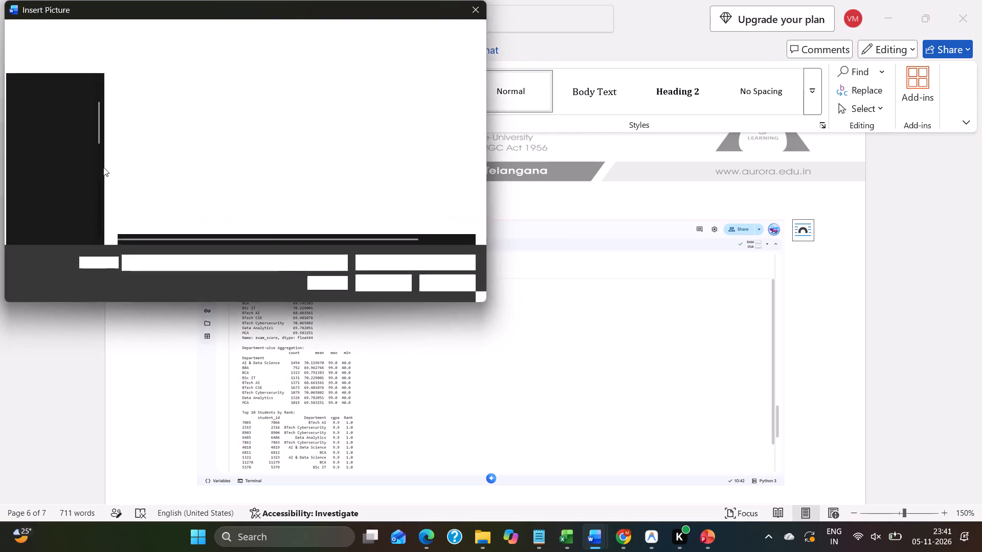
pyautogui.scroll(2, 65, 114)
pyautogui.click(58, 109)
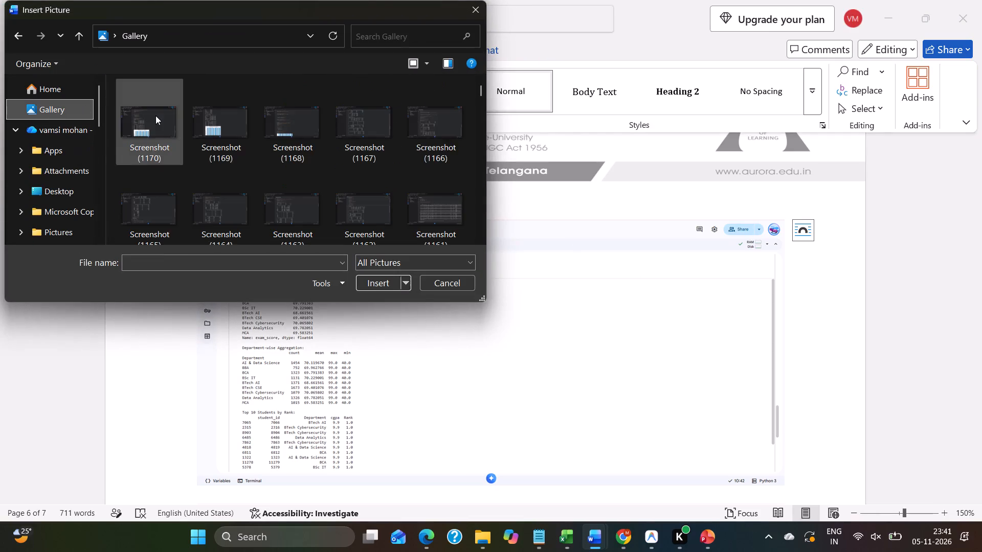
pyautogui.doubleClick(156, 116)
# In Chrome, capture the notebook output from Average Exam Score by Department to the top of the bar chart full screen, then leave full screen.
pyautogui.scroll(1, 268, 274)
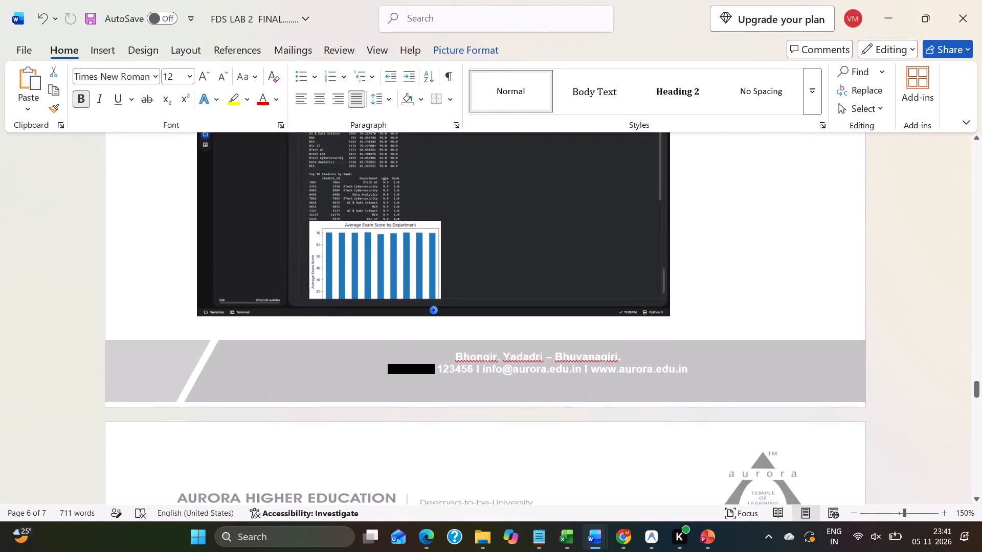
pyautogui.scroll(1, 268, 274)
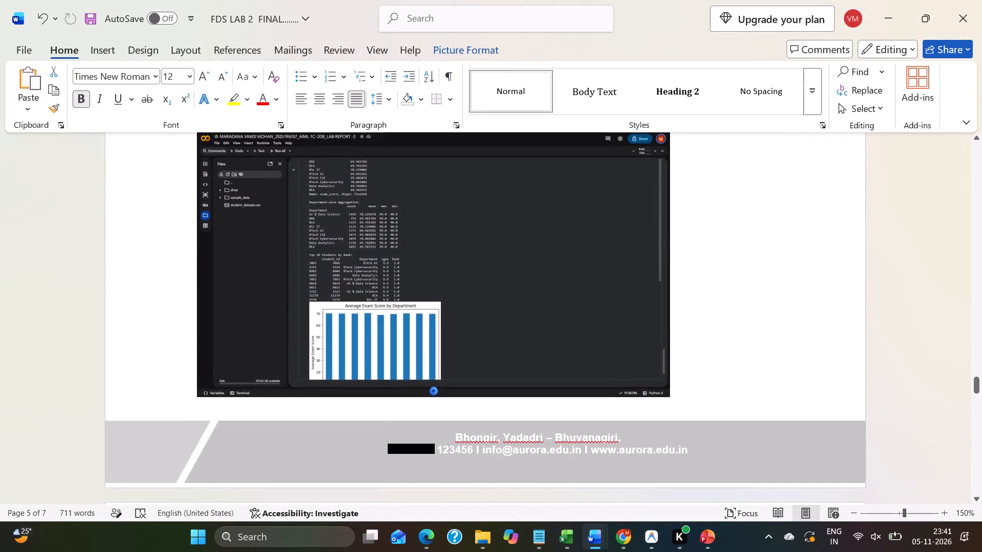
pyautogui.click(623, 510)
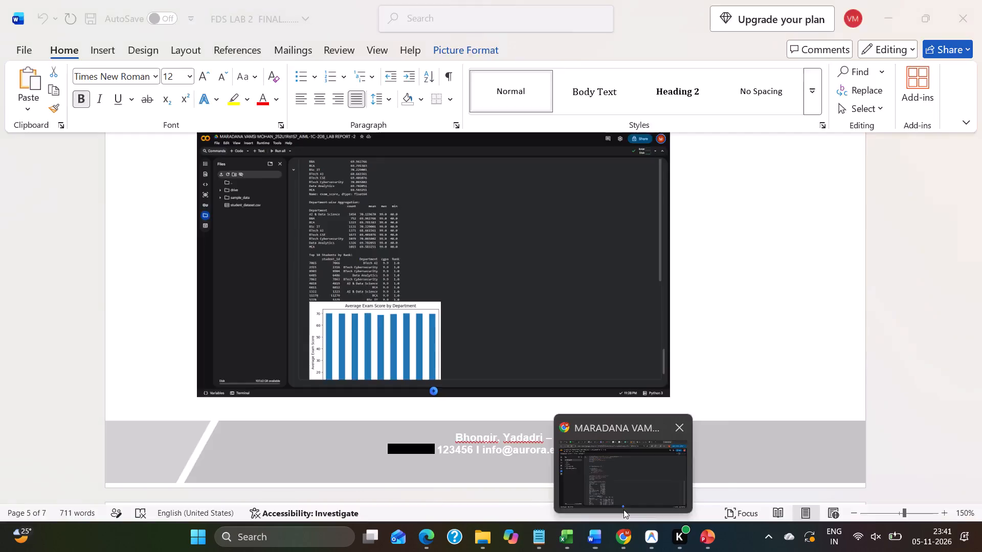
pyautogui.scroll(1, 478, 378)
pyautogui.scroll(-1, 404, 359)
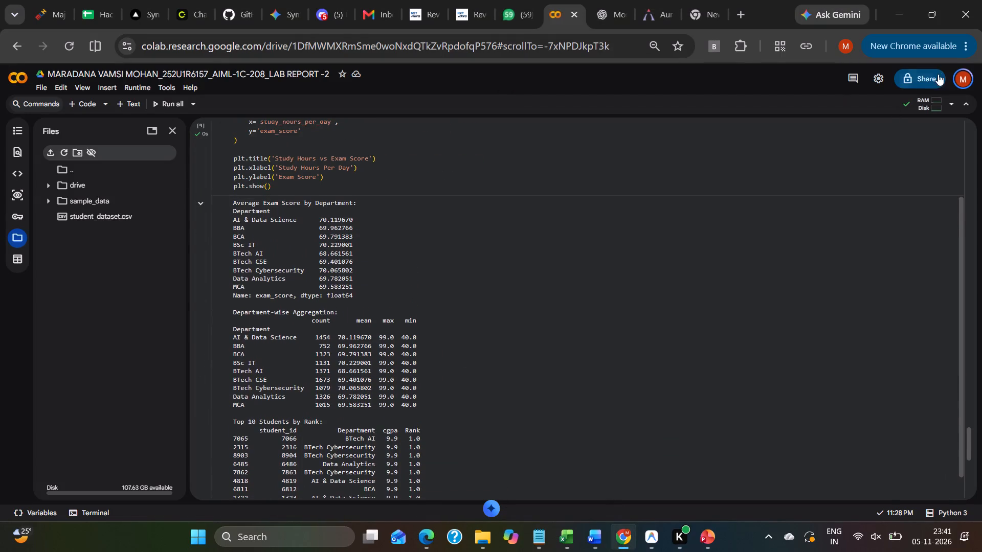
pyautogui.click(963, 51)
pyautogui.click(958, 372)
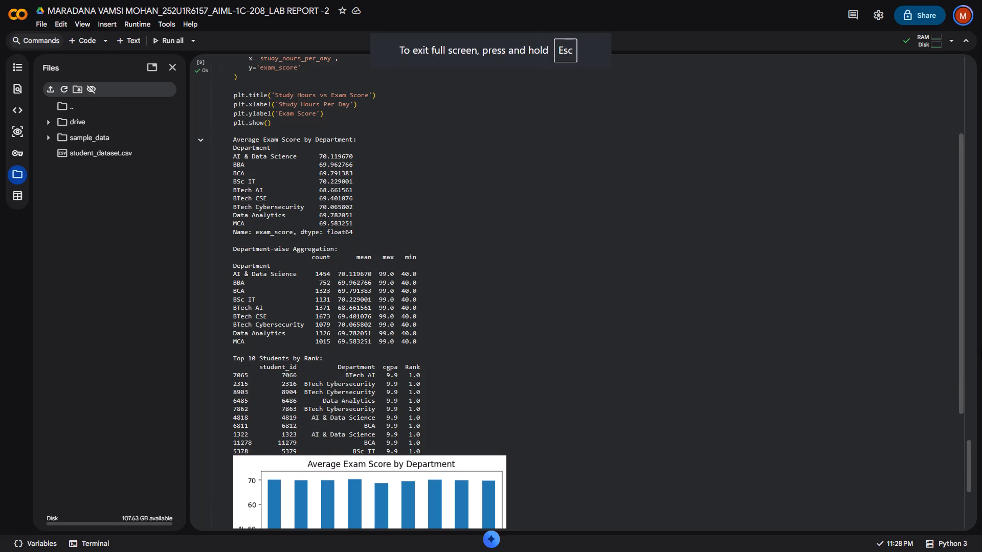
pyautogui.press('super+Print')
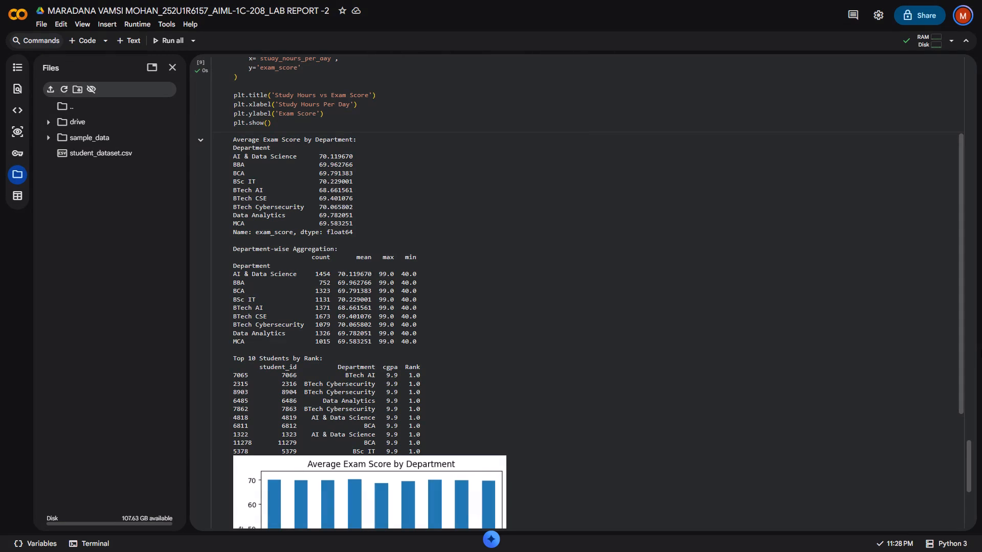
pyautogui.press('Escape')
pyautogui.press('Escape')
pyautogui.press('Escape')
pyautogui.press('Escape')
pyautogui.press('Escape')
pyautogui.press('Escape')
pyautogui.press('Escape')
pyautogui.press('Escape')
pyautogui.press('Escape')
pyautogui.press('Escape')
pyautogui.press('Escape')
pyautogui.press('Escape')
pyautogui.press('Escape')
pyautogui.press('Escape')
pyautogui.press('Escape')
pyautogui.press('Escape')
pyautogui.press('Escape')
pyautogui.press('Escape')
pyautogui.press('Escape')
pyautogui.press('Escape')
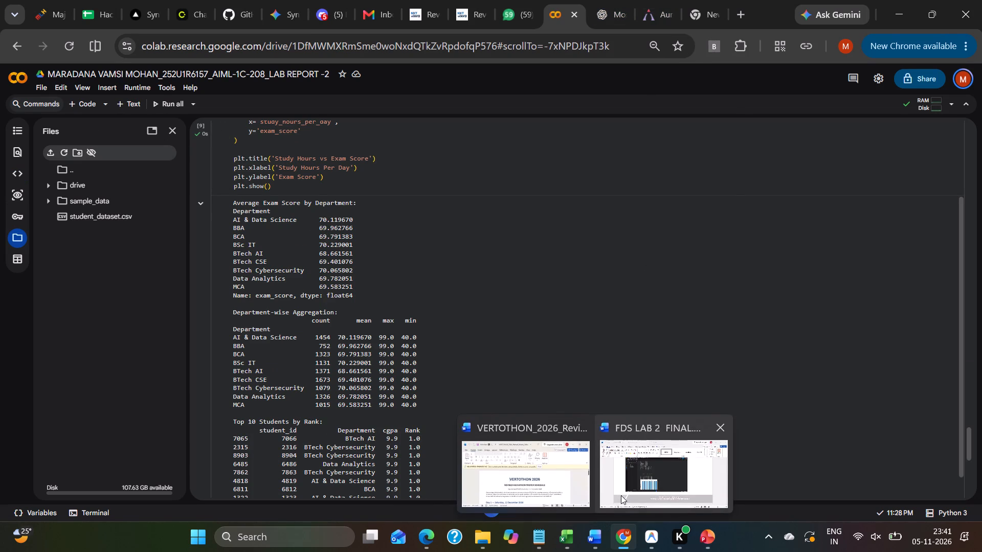
# Return to the Word document and replace the output tables and bar chart picture at the bottom of page 5 with the newest Gallery screenshot.
pyautogui.click(621, 495)
pyautogui.scroll(2, 518, 370)
pyautogui.scroll(-1, 497, 321)
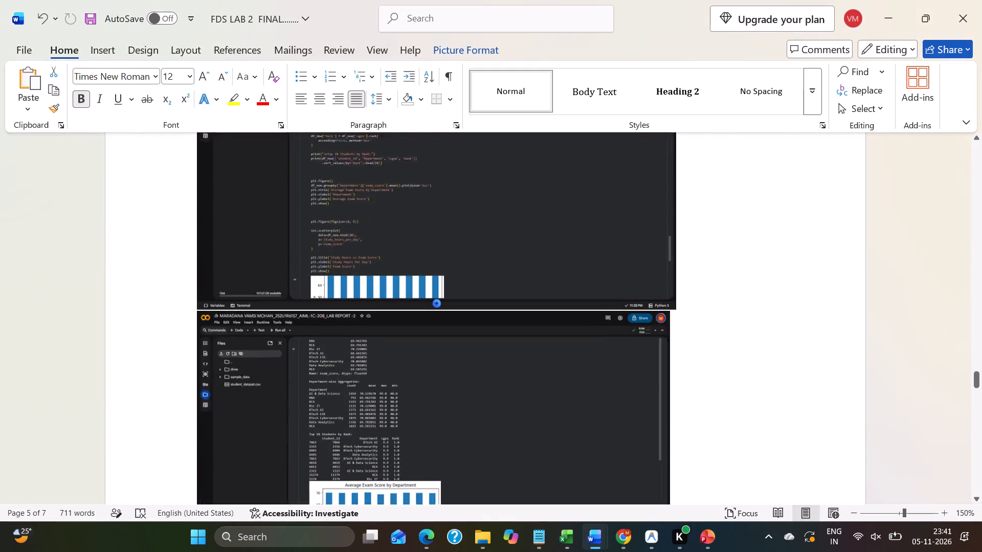
pyautogui.scroll(2, 434, 270)
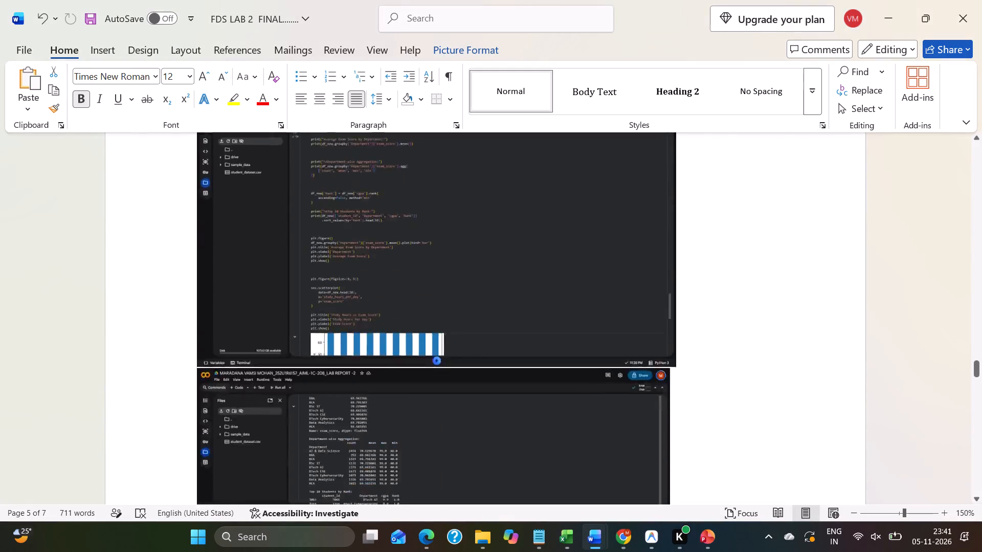
pyautogui.scroll(1, 434, 270)
pyautogui.rightClick(400, 304)
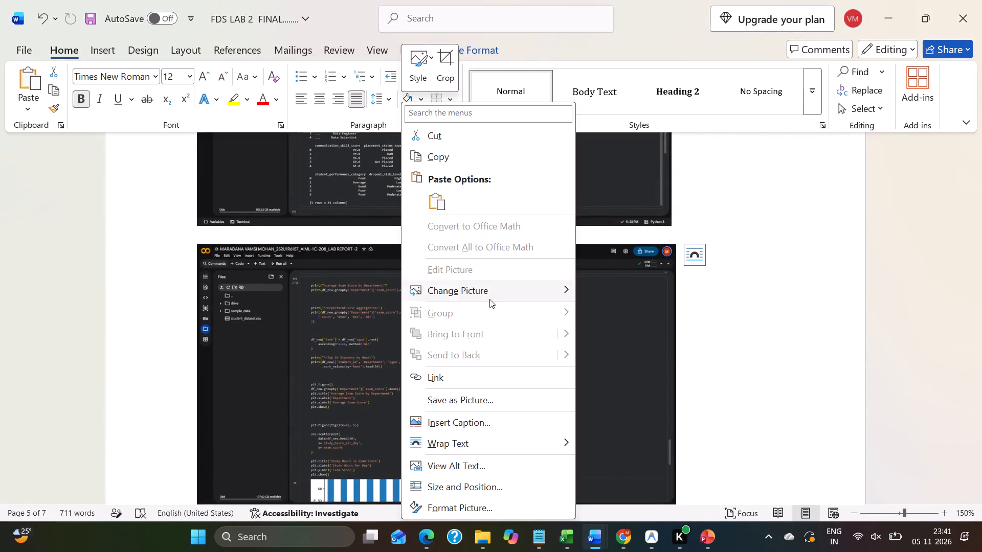
pyautogui.click(801, 363)
pyautogui.scroll(-6, 801, 363)
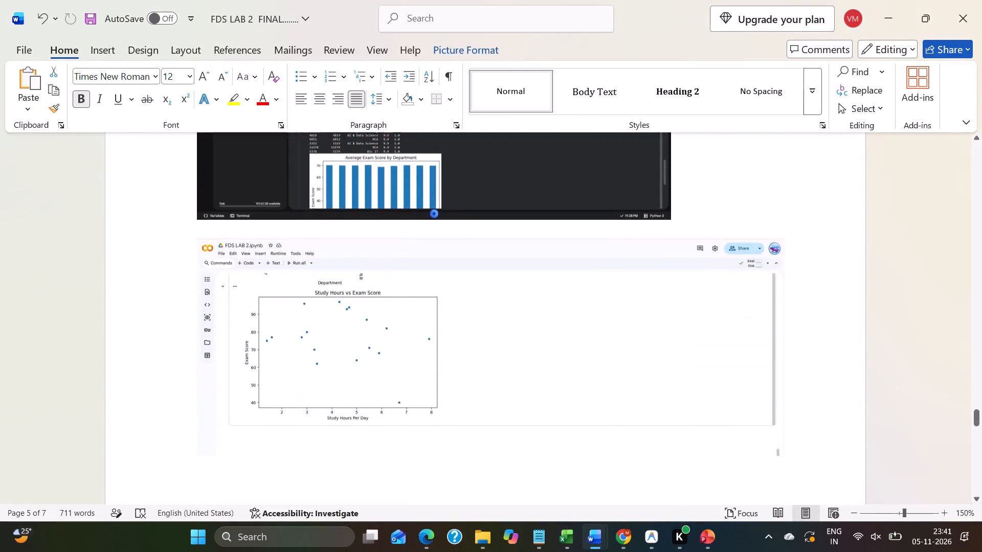
pyautogui.scroll(1, 680, 333)
pyautogui.scroll(1, 529, 294)
pyautogui.rightClick(451, 273)
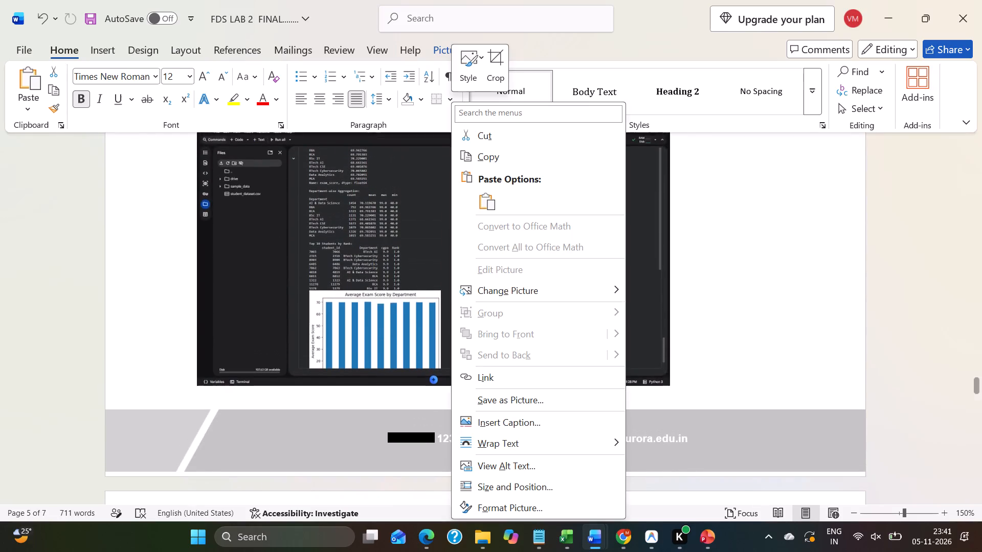
pyautogui.click(650, 288)
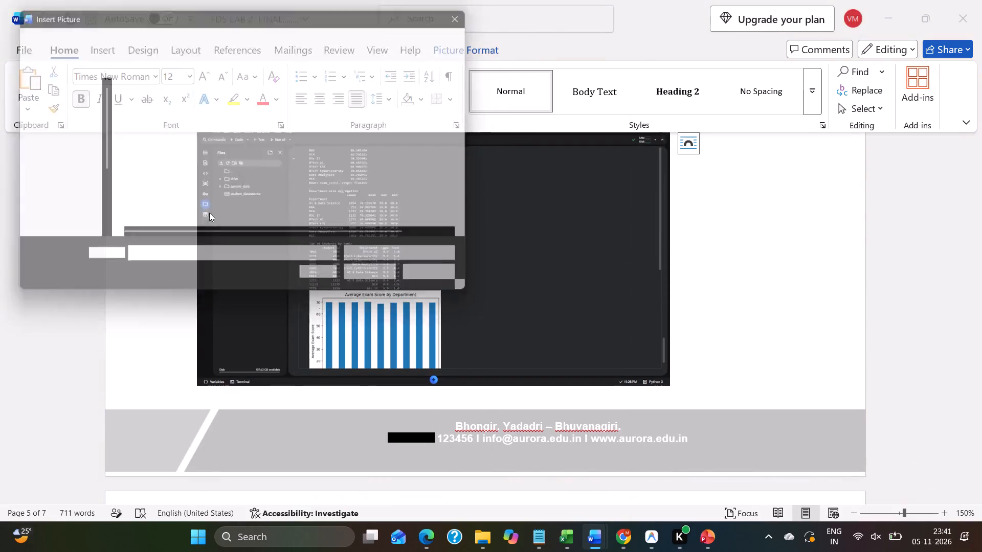
pyautogui.scroll(3, 52, 120)
pyautogui.click(56, 113)
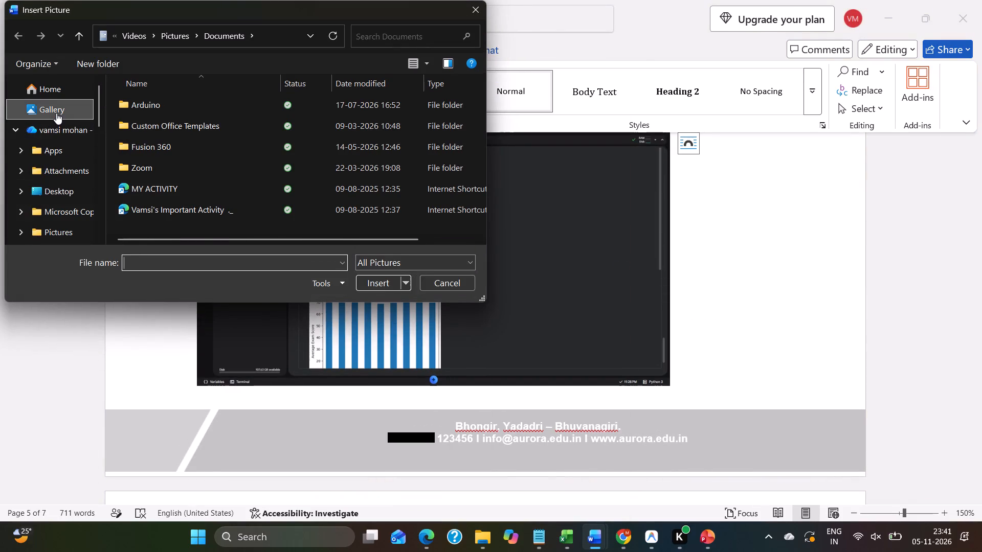
pyautogui.doubleClick(150, 109)
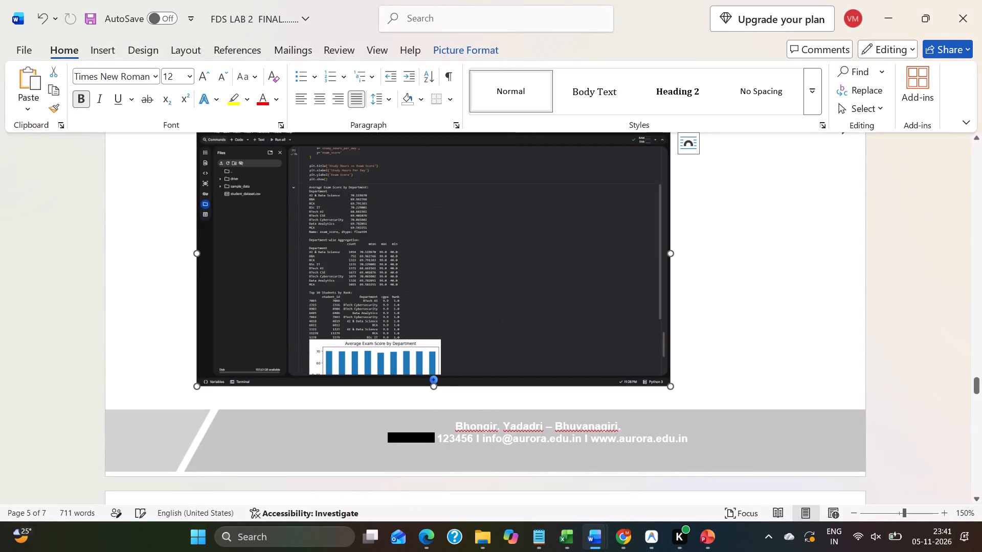
# Switch to the Colab notebook in Chrome and capture the whole screen with the complete Study Hours vs Exam Score scatter plot.
pyautogui.scroll(-3, 271, 245)
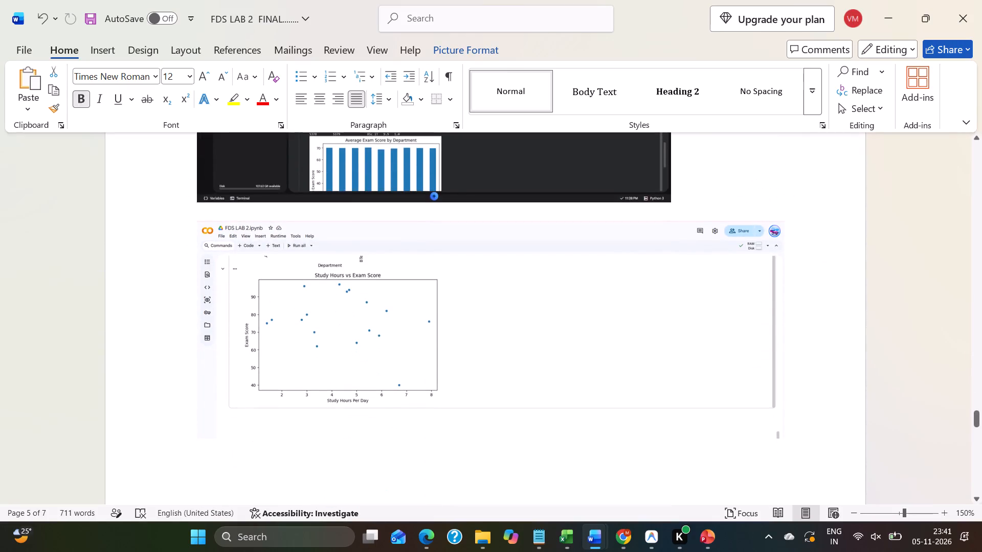
pyautogui.scroll(1, 298, 295)
pyautogui.scroll(-1, 298, 295)
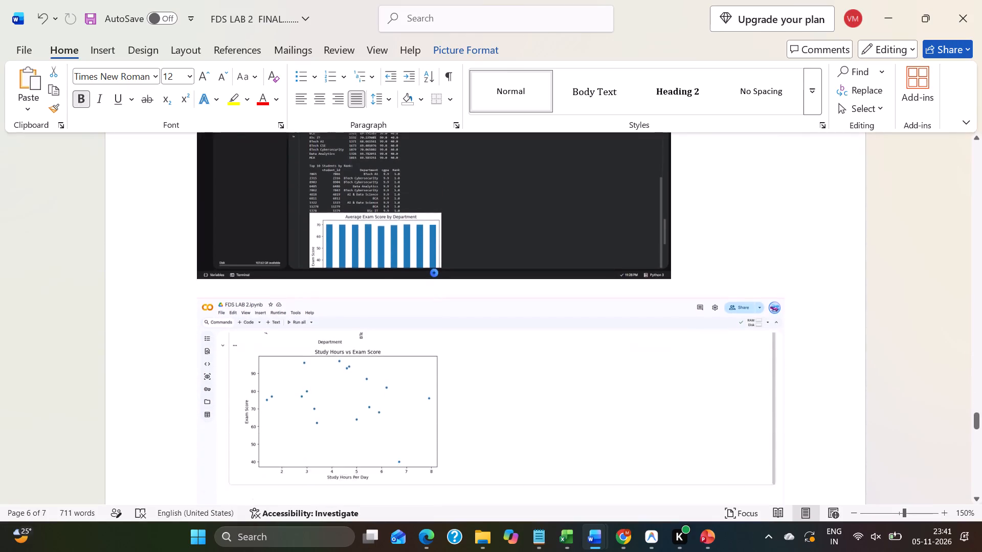
pyautogui.scroll(-1, 298, 295)
pyautogui.scroll(1, 298, 295)
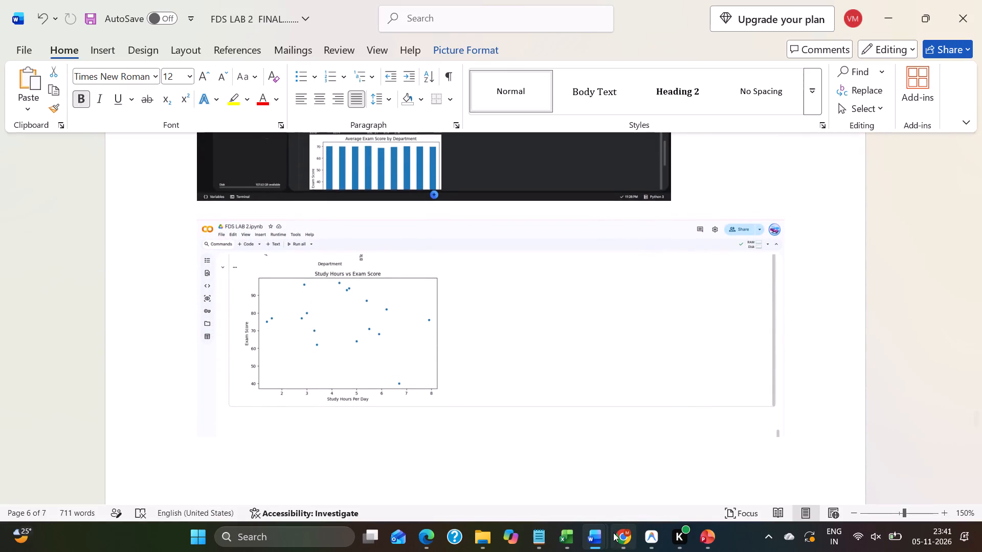
pyautogui.click(620, 442)
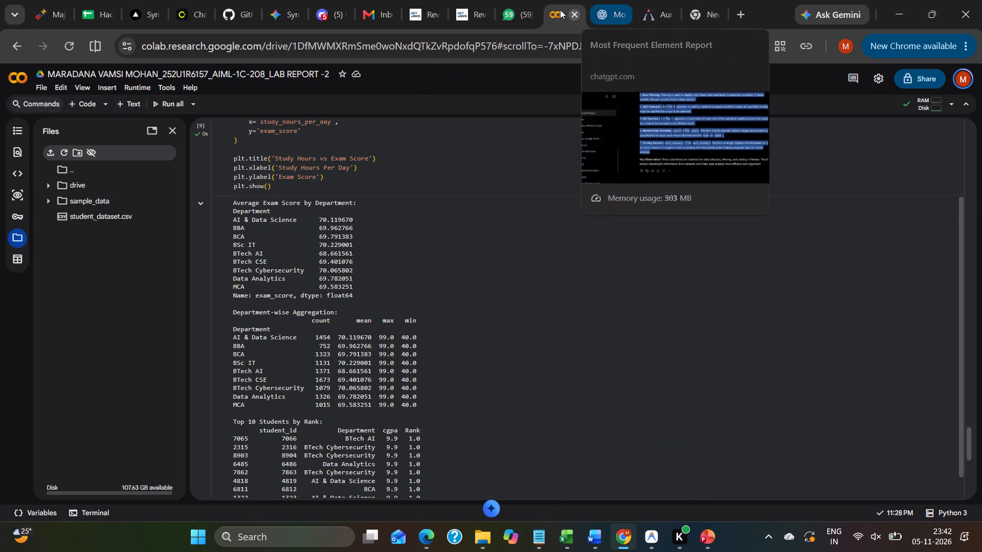
pyautogui.scroll(-9, 439, 233)
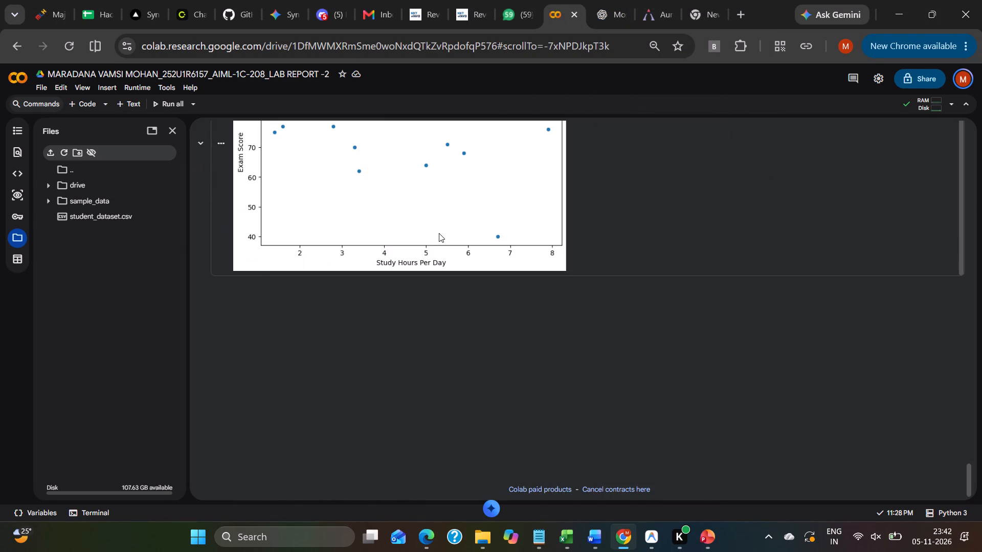
pyautogui.scroll(2, 439, 233)
pyautogui.scroll(1, 516, 423)
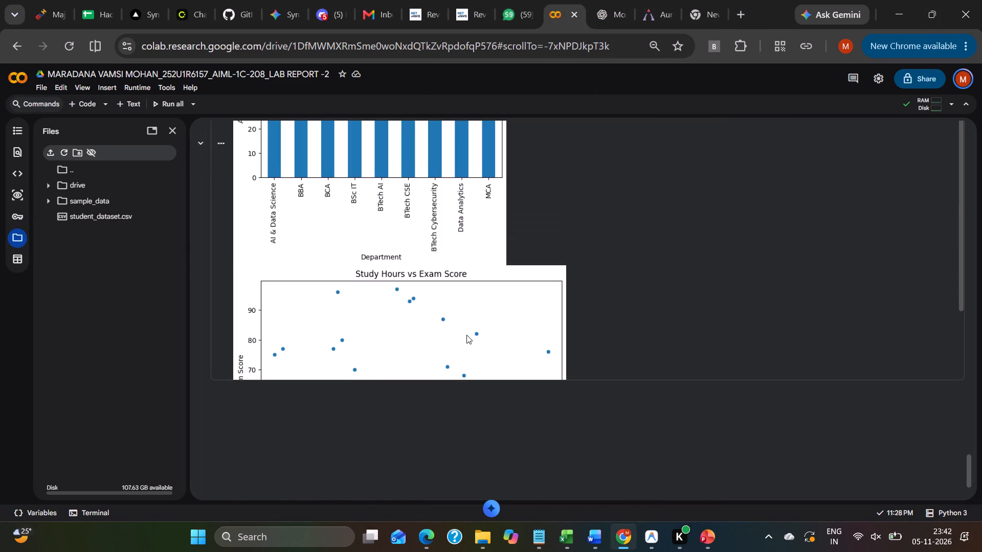
pyautogui.scroll(-2, 466, 335)
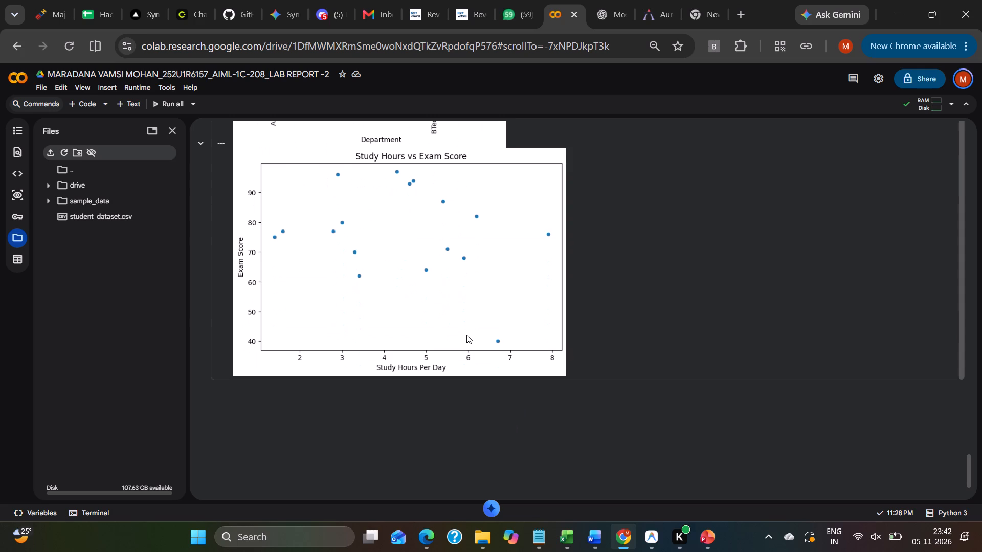
pyautogui.press('super+Print')
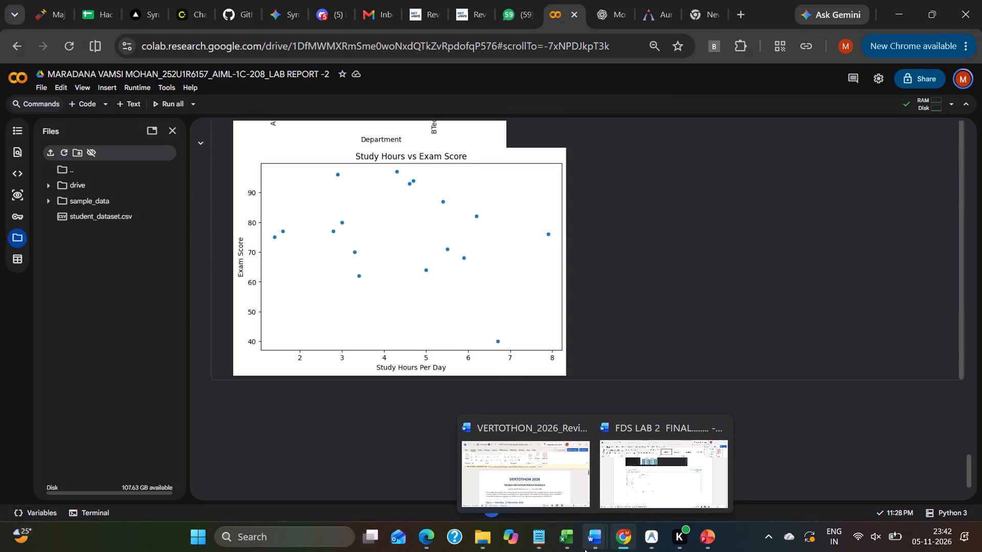
# Return to the FDS LAB 2 Word document and replace the light-themed scatter plot picture on page 6 with the newest Gallery screenshot.
pyautogui.click(608, 488)
pyautogui.rightClick(451, 325)
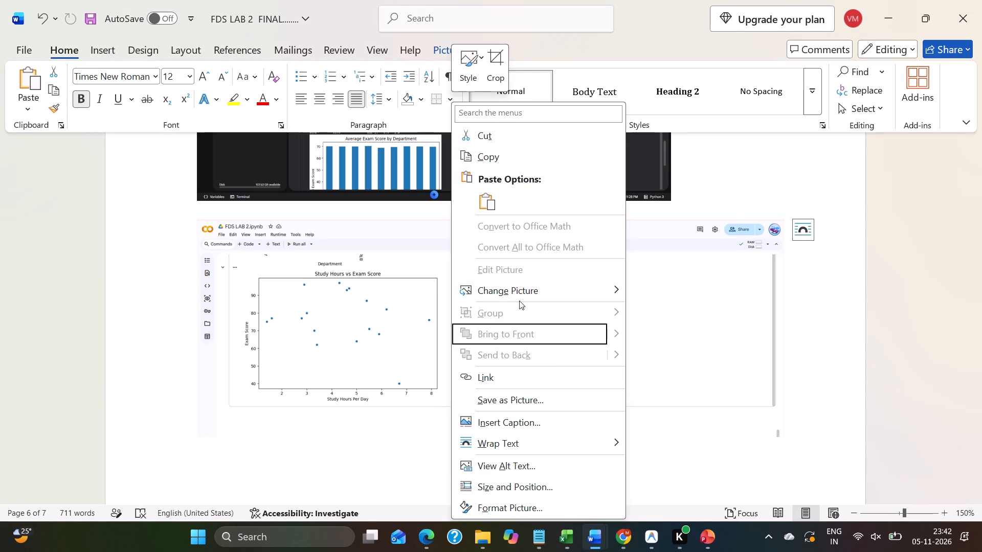
pyautogui.click(659, 295)
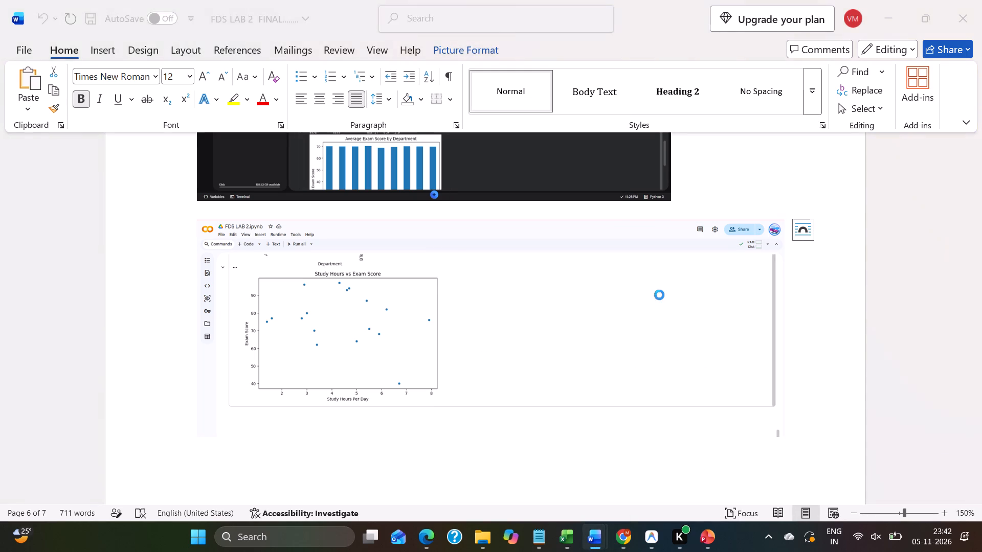
pyautogui.scroll(2, 64, 131)
pyautogui.click(61, 108)
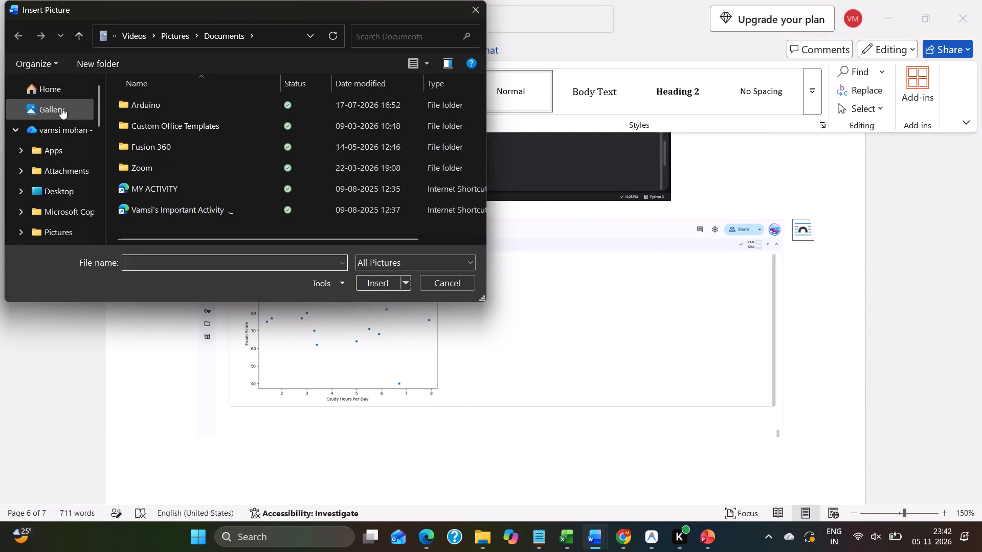
pyautogui.doubleClick(143, 126)
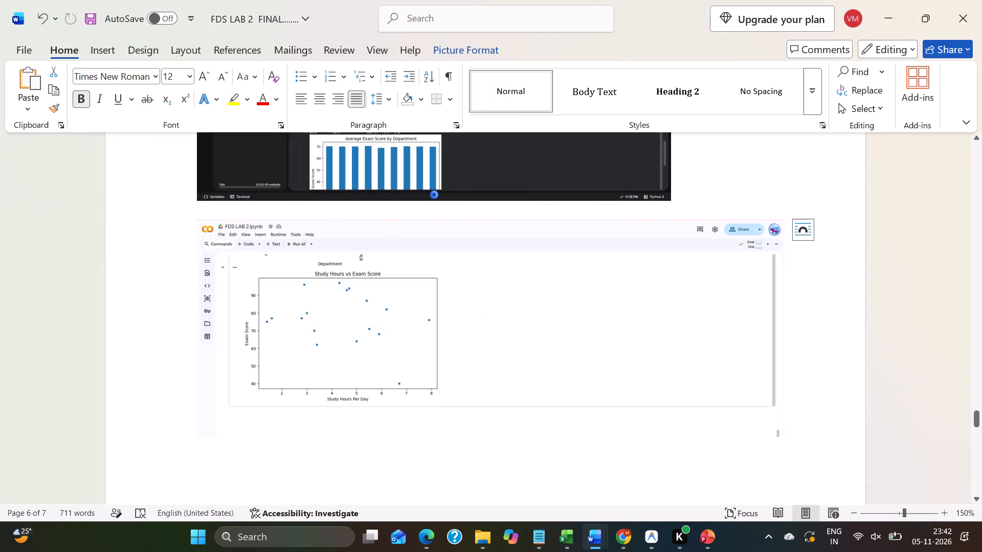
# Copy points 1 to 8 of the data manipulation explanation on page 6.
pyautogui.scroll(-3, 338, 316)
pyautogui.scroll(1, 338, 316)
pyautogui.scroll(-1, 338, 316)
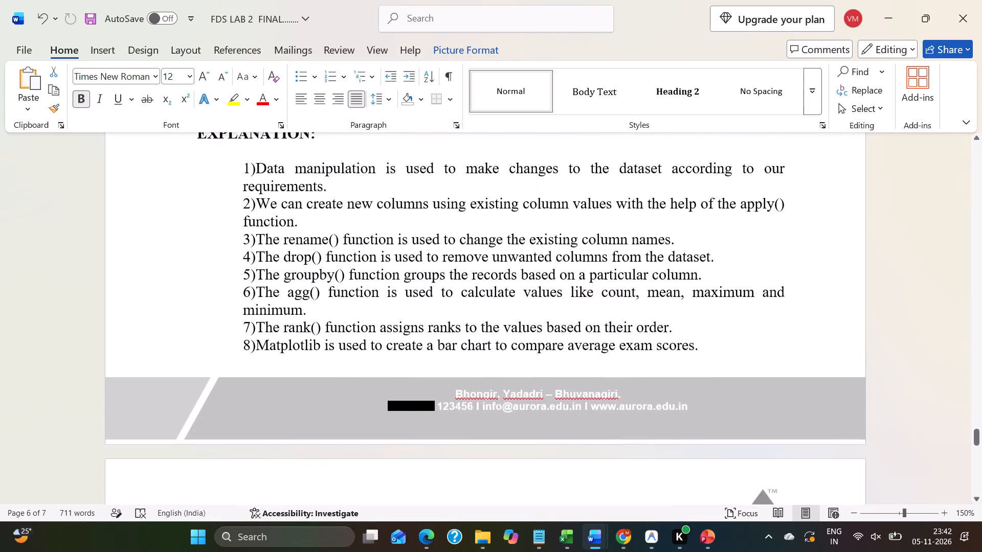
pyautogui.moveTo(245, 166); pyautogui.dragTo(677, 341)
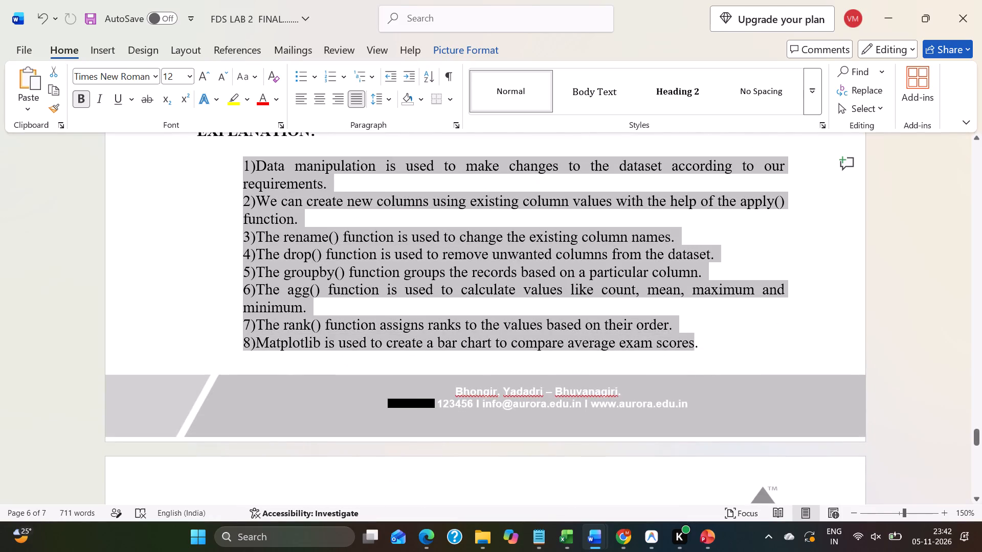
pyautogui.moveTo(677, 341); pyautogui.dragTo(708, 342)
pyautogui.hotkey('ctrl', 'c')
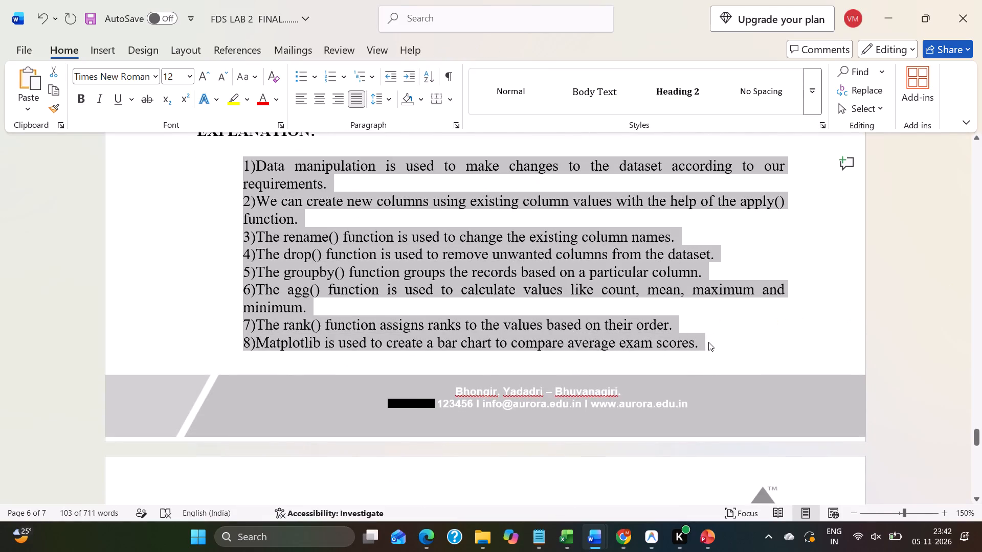
pyautogui.scroll(-1, 708, 342)
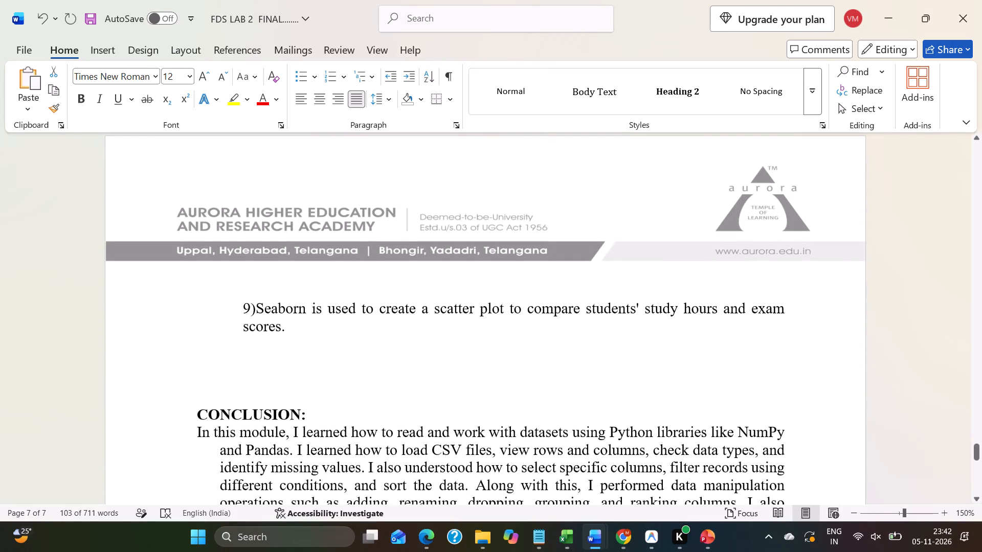
pyautogui.click(431, 333)
pyautogui.scroll(2, 431, 333)
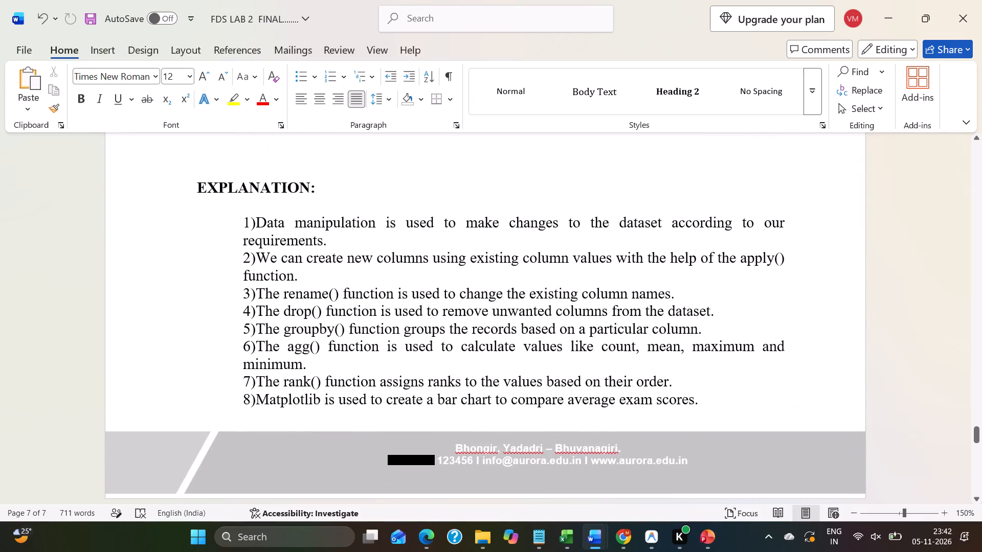
pyautogui.moveTo(198, 189); pyautogui.dragTo(314, 551)
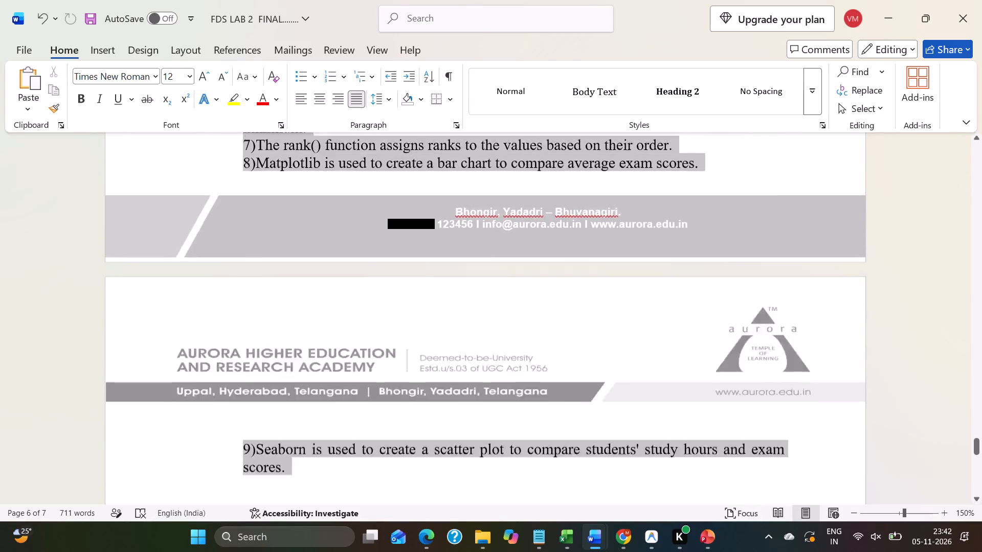
pyautogui.moveTo(314, 551); pyautogui.dragTo(326, 148)
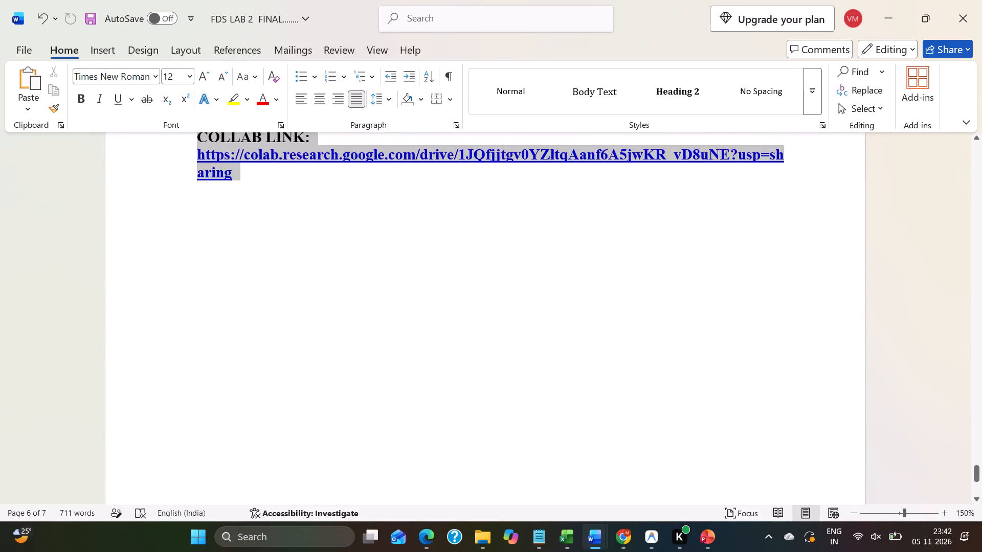
pyautogui.moveTo(326, 148); pyautogui.dragTo(369, 189)
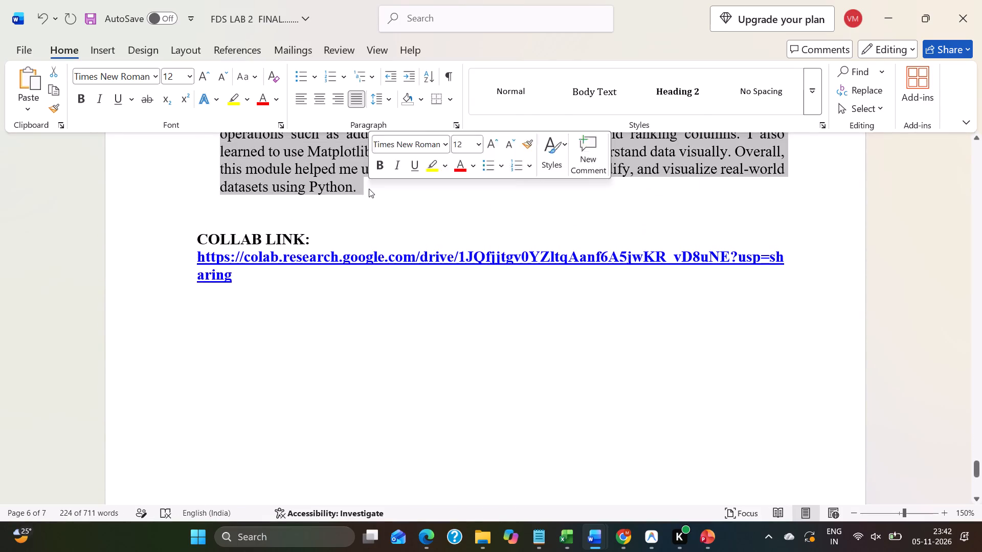
pyautogui.hotkey('ctrl', 'c')
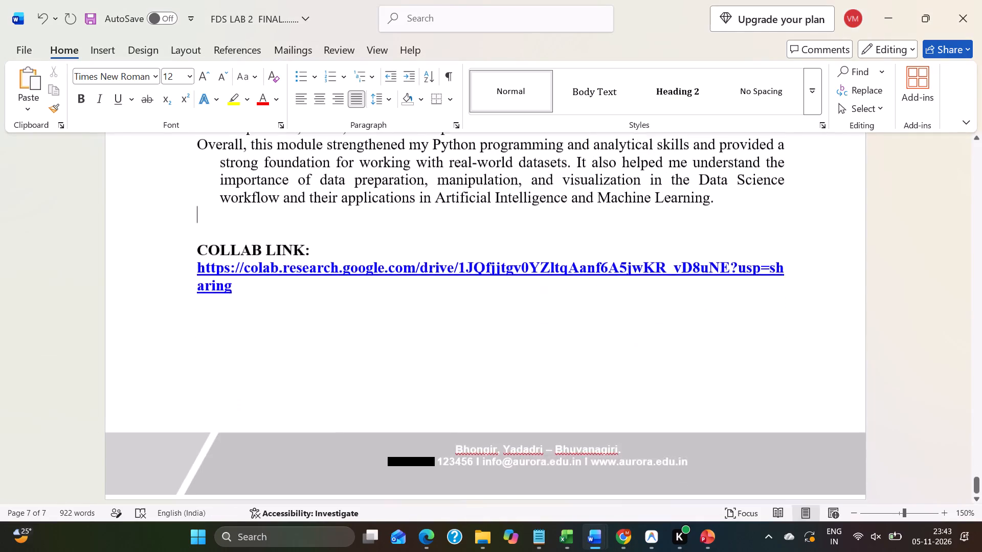
pyautogui.moveTo(196, 260); pyautogui.dragTo(242, 284)
pyautogui.press('BackSpace')
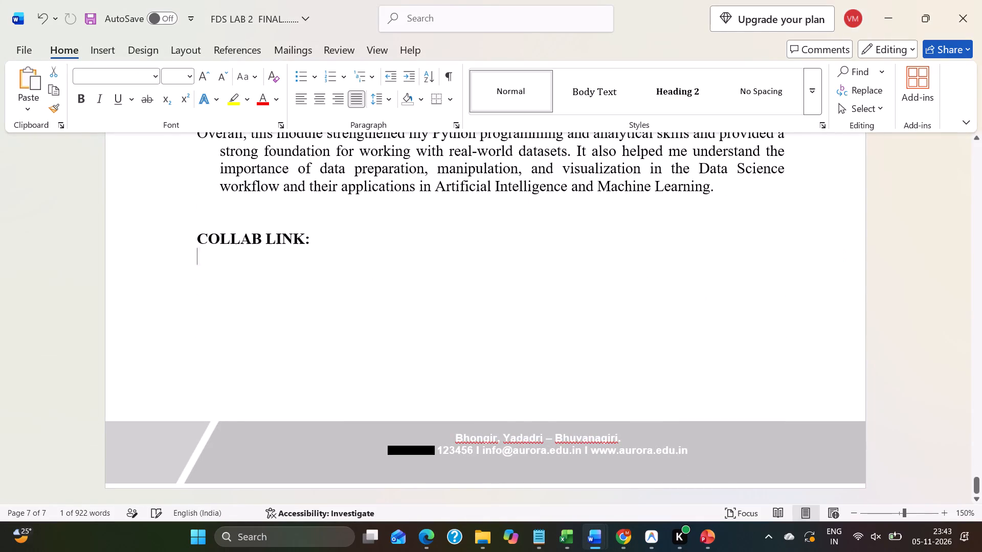
pyautogui.scroll(-1, 242, 284)
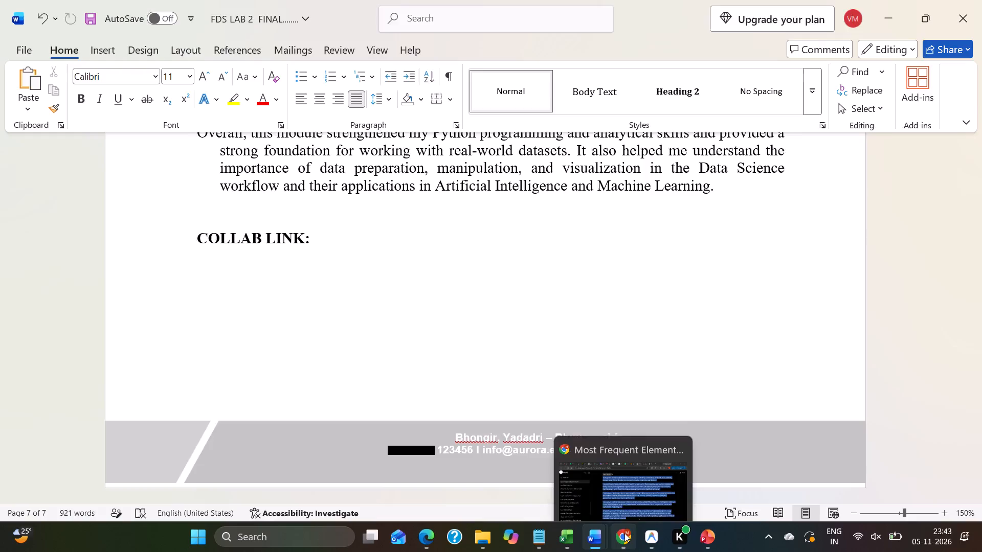
# In Chrome, share the Lab Report -2 Colab notebook with anyone with the link and copy its share link.
pyautogui.click(624, 481)
pyautogui.click(570, 0)
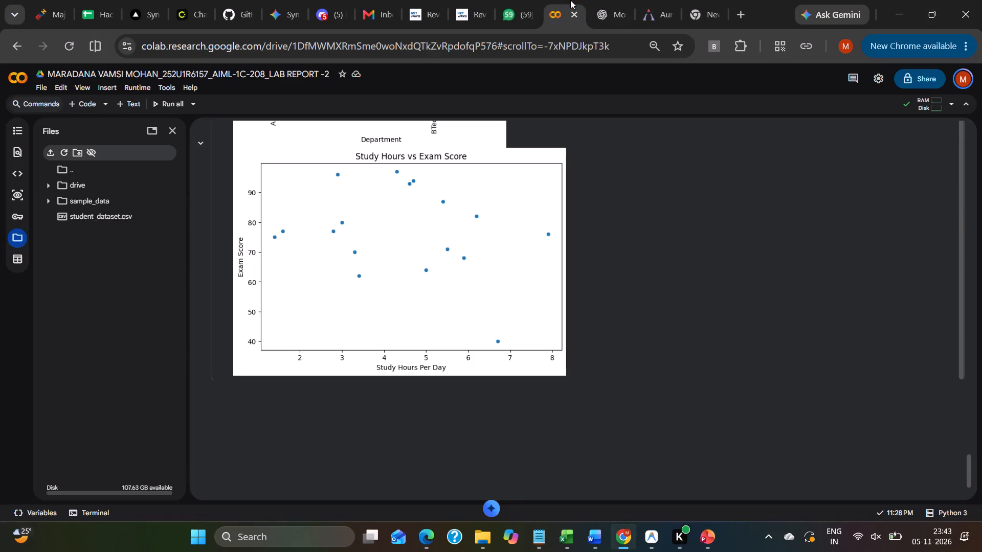
pyautogui.scroll(5, 681, 218)
pyautogui.click(915, 75)
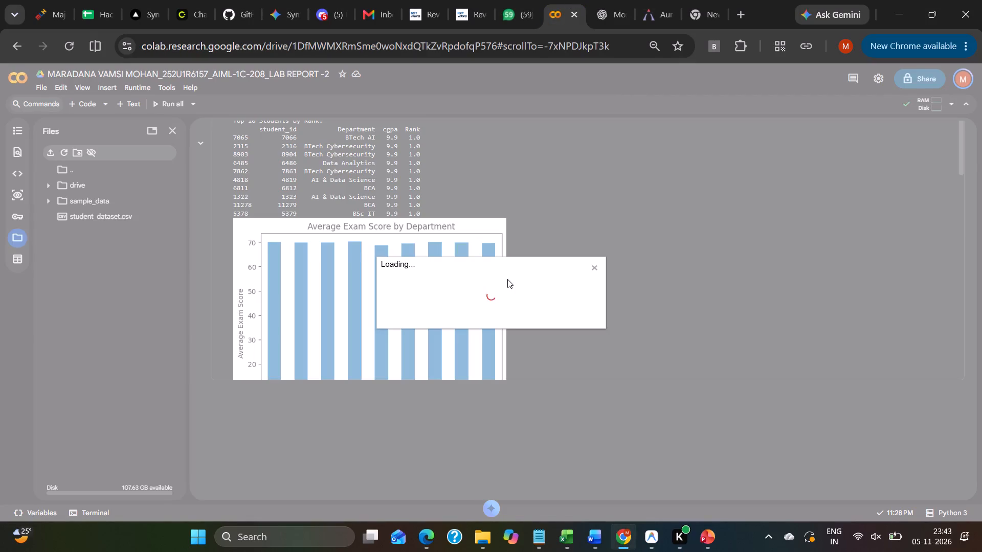
pyautogui.click(425, 350)
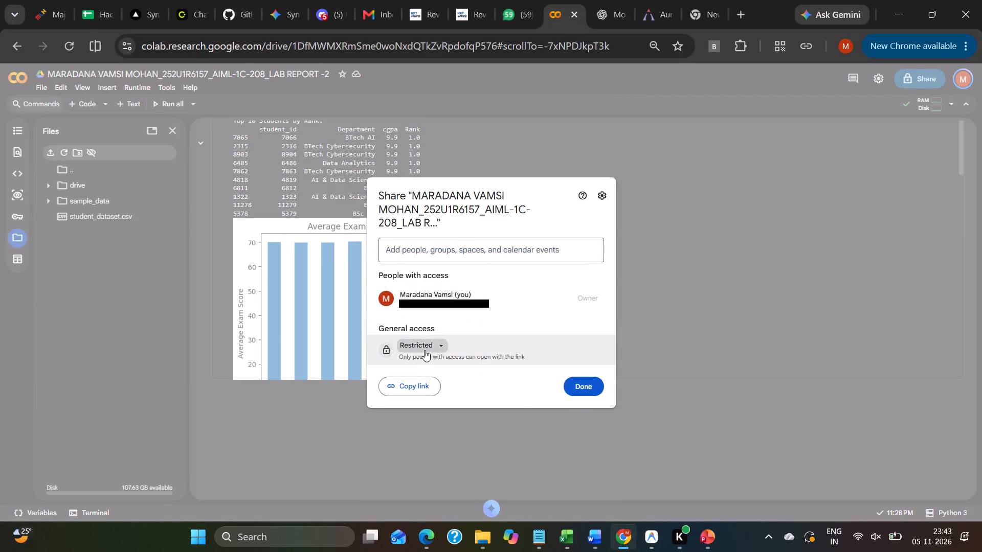
pyautogui.click(436, 387)
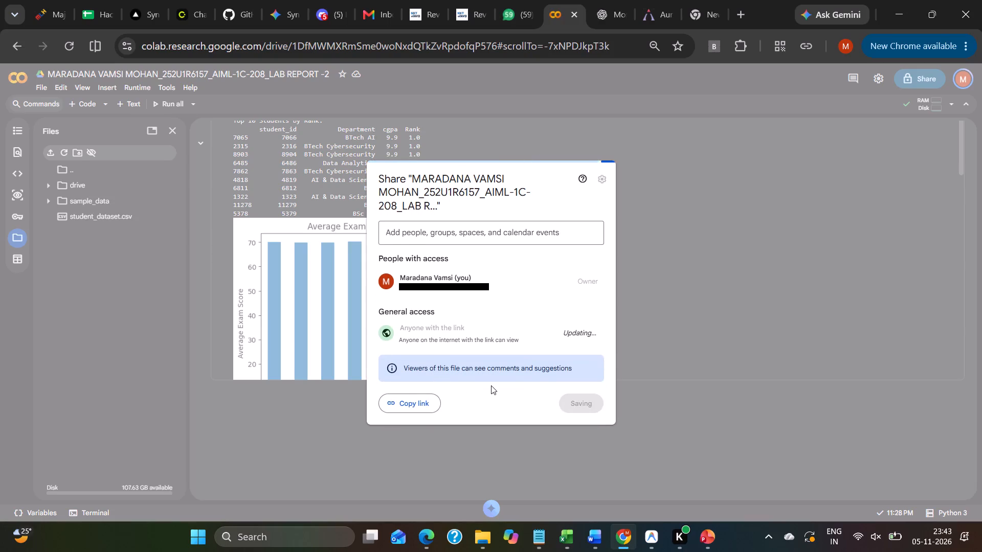
pyautogui.click(433, 396)
pyautogui.click(591, 404)
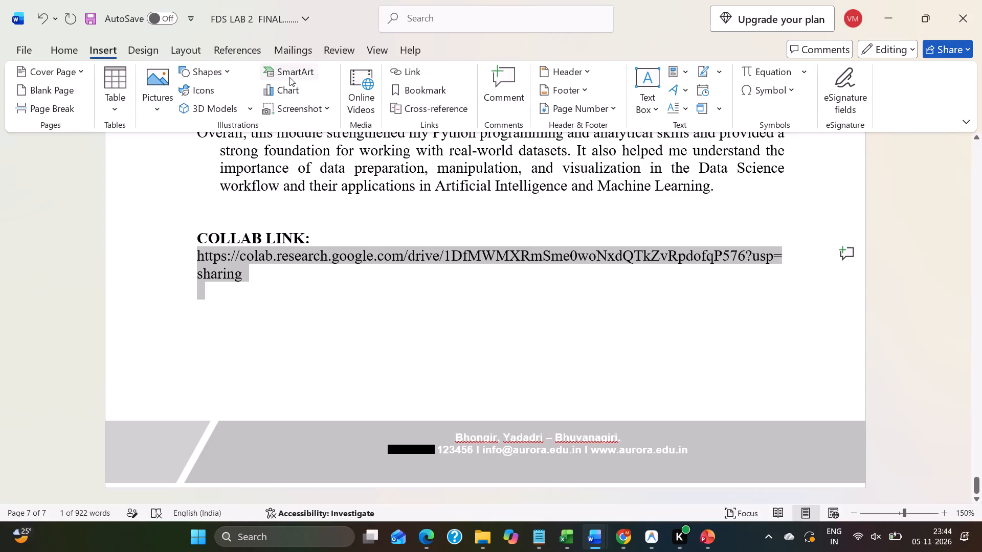
pyautogui.click(399, 71)
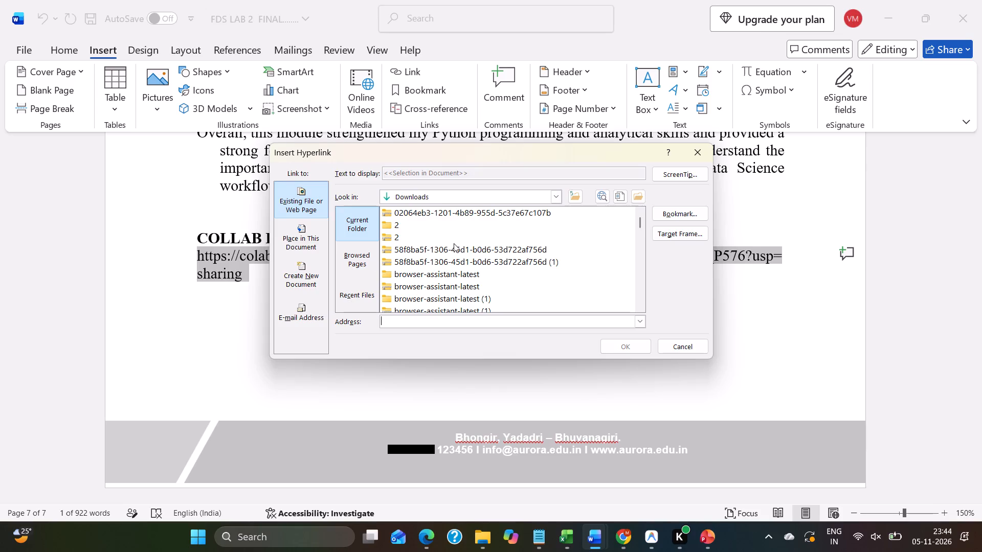
pyautogui.scroll(-2, 454, 243)
pyautogui.scroll(2, 454, 243)
pyautogui.click(427, 203)
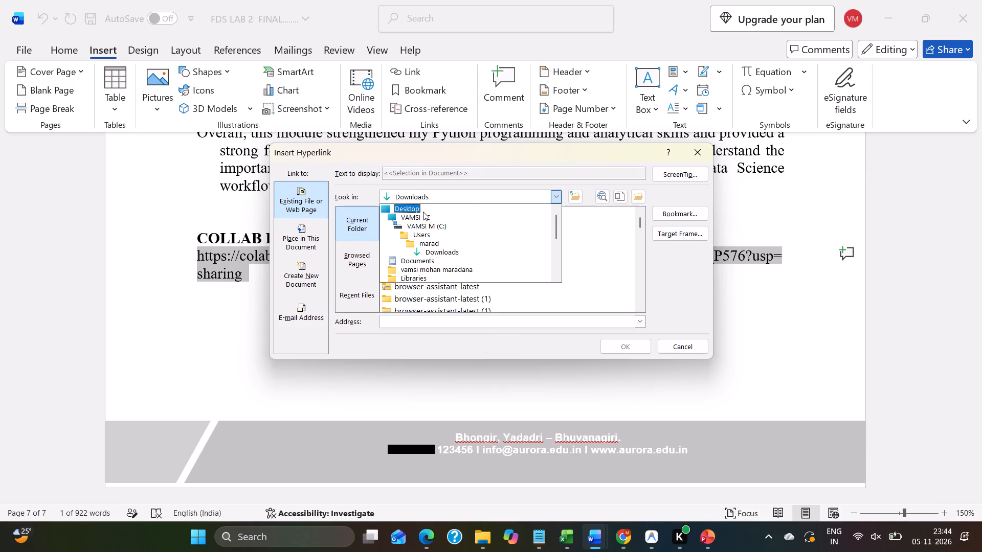
pyautogui.click(432, 252)
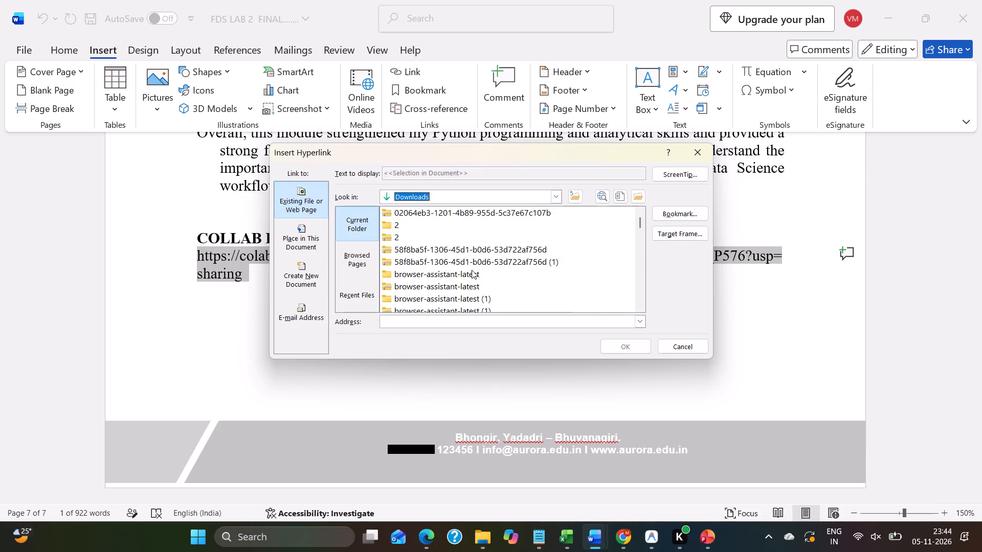
pyautogui.click(416, 228)
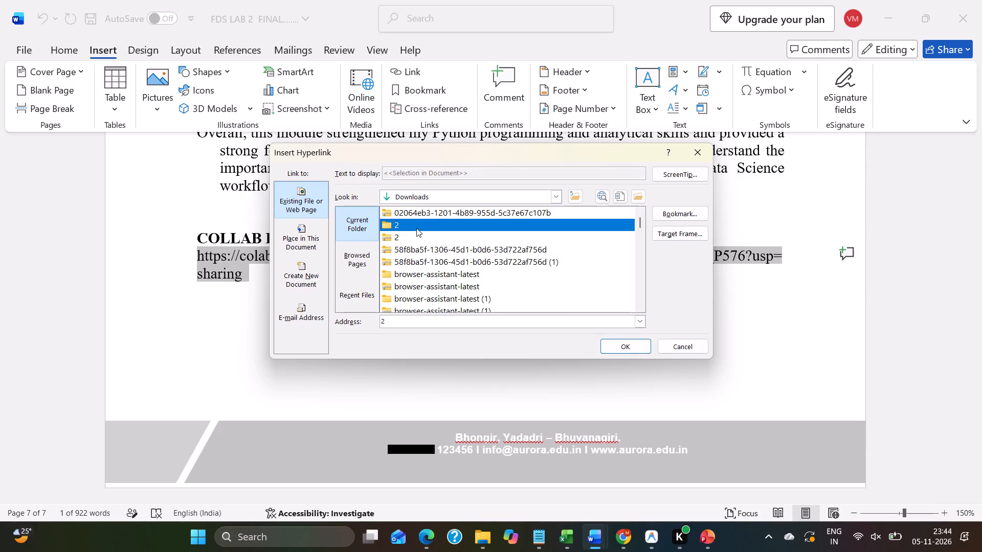
pyautogui.scroll(-1, 421, 261)
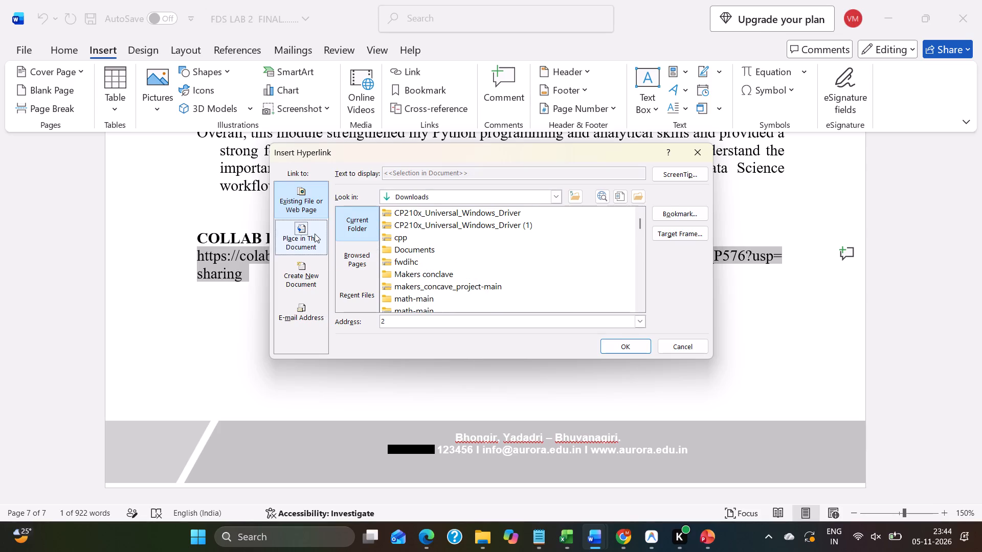
pyautogui.scroll(-2, 416, 265)
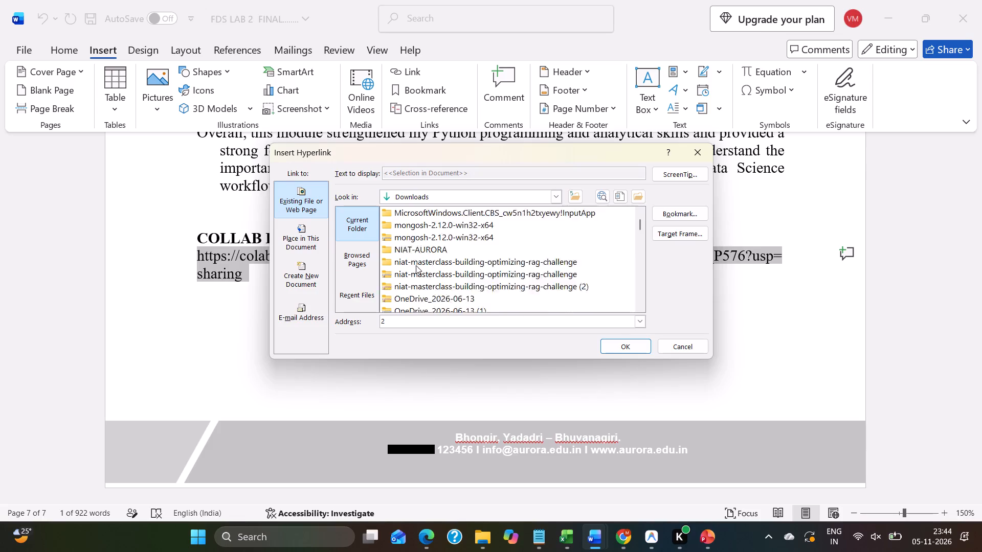
pyautogui.scroll(-4, 416, 265)
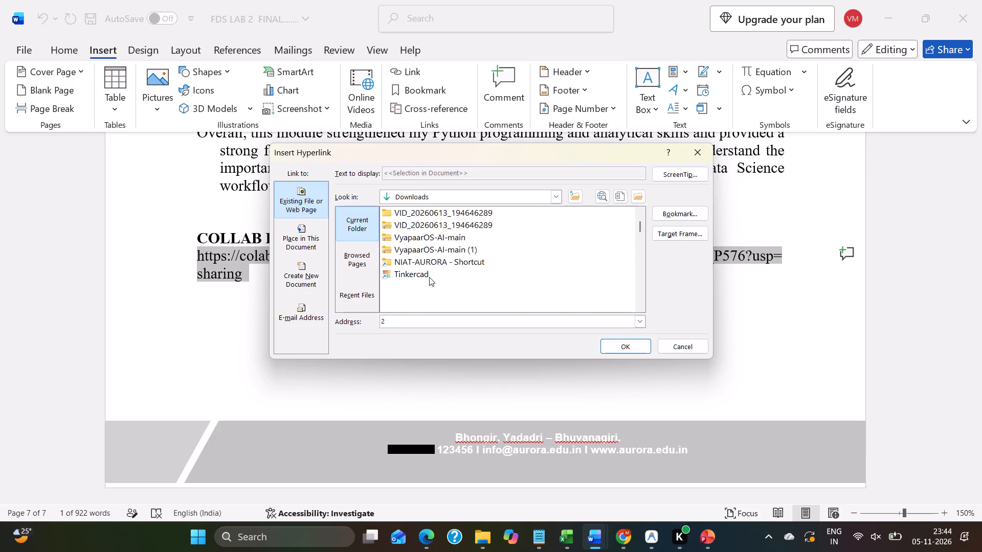
pyautogui.scroll(-1, 429, 277)
pyautogui.scroll(1, 448, 276)
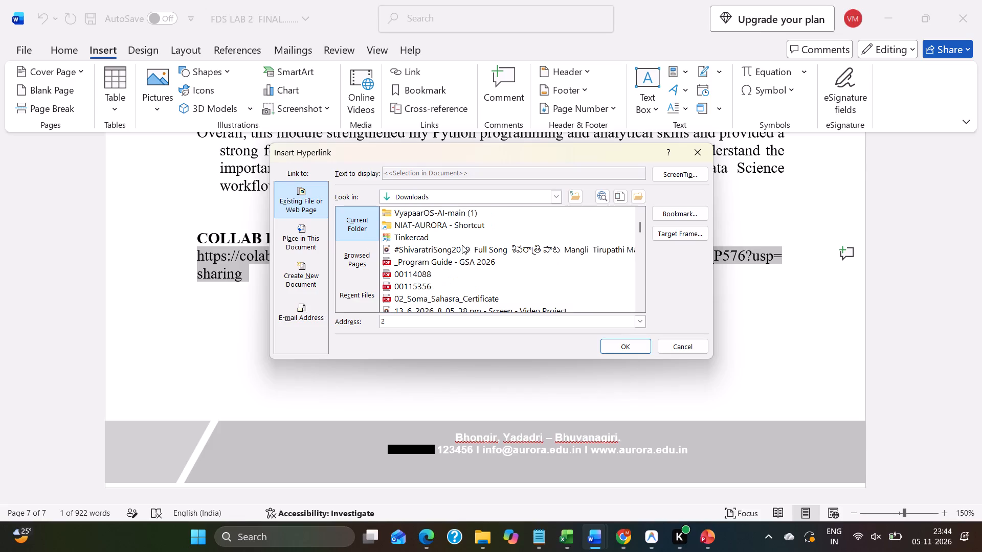
pyautogui.click(453, 222)
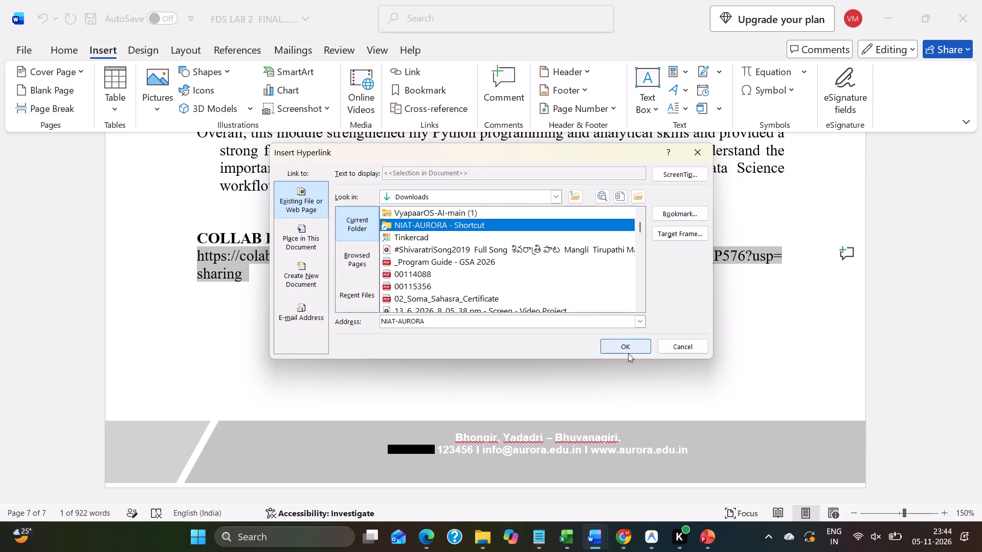
pyautogui.click(625, 351)
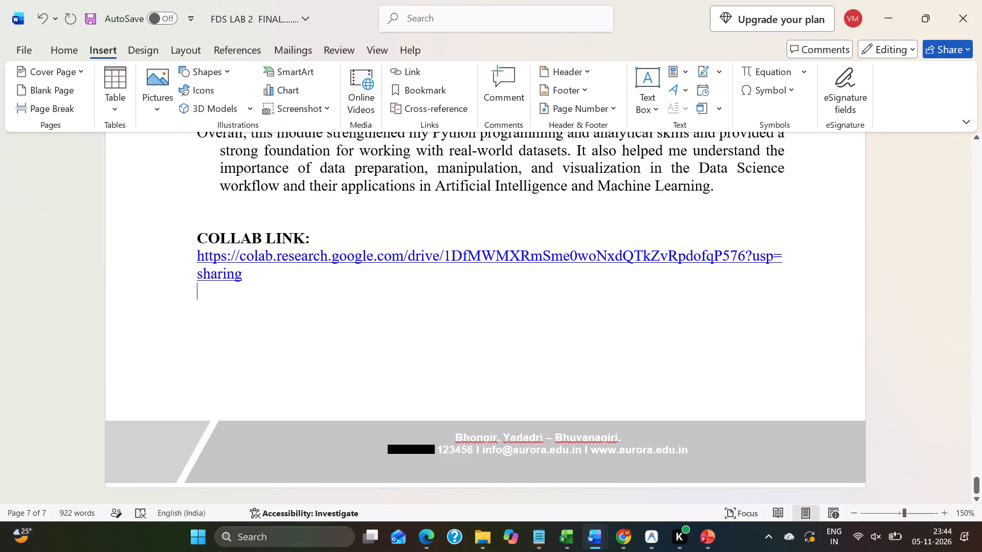
# Copy the hyperlinked Colab URL beneath the COLLAB LINK heading.
pyautogui.moveTo(195, 257); pyautogui.dragTo(245, 274)
pyautogui.hotkey('ctrl', 'c')
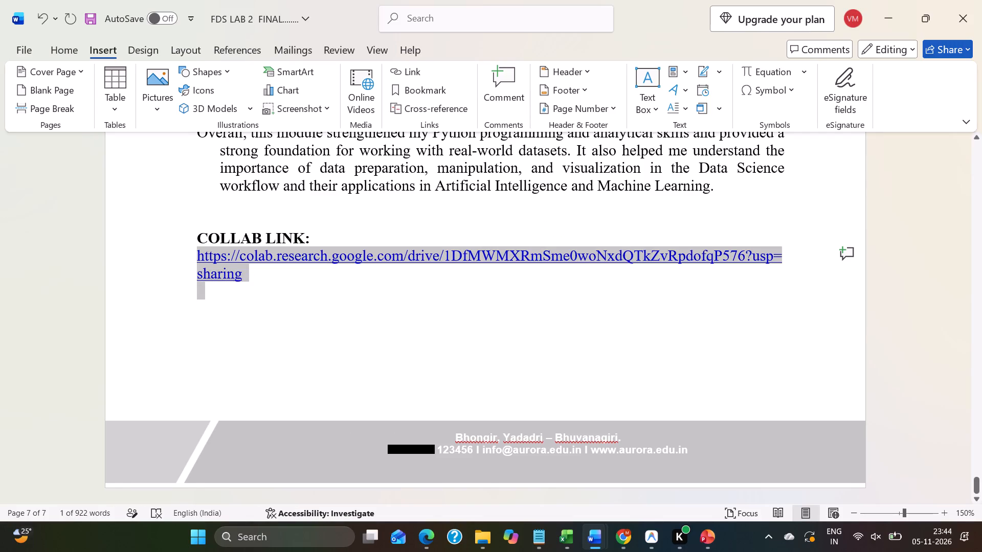
# Switch to Chrome and save a copy of the Lab Report -2 Colab notebook in Drive.
pyautogui.click(627, 492)
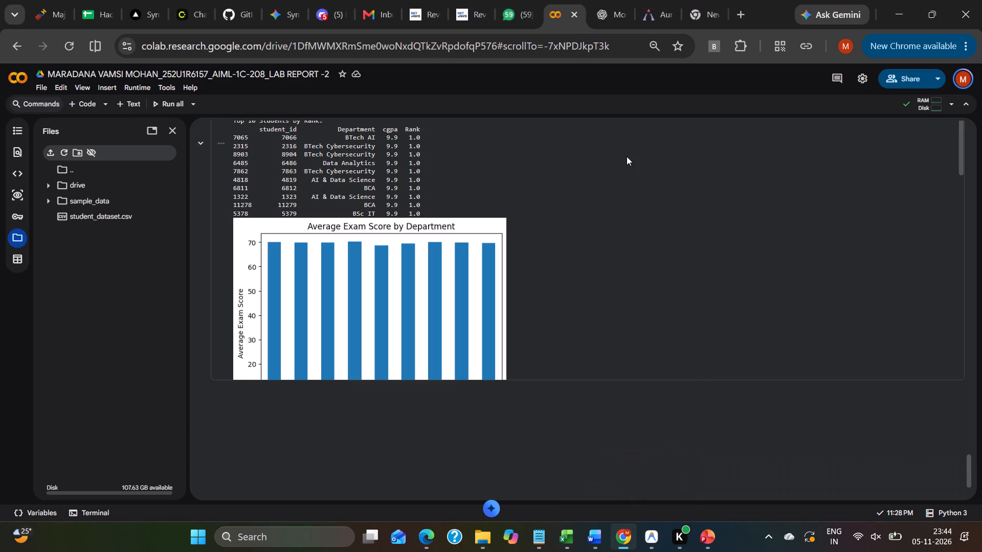
pyautogui.click(39, 87)
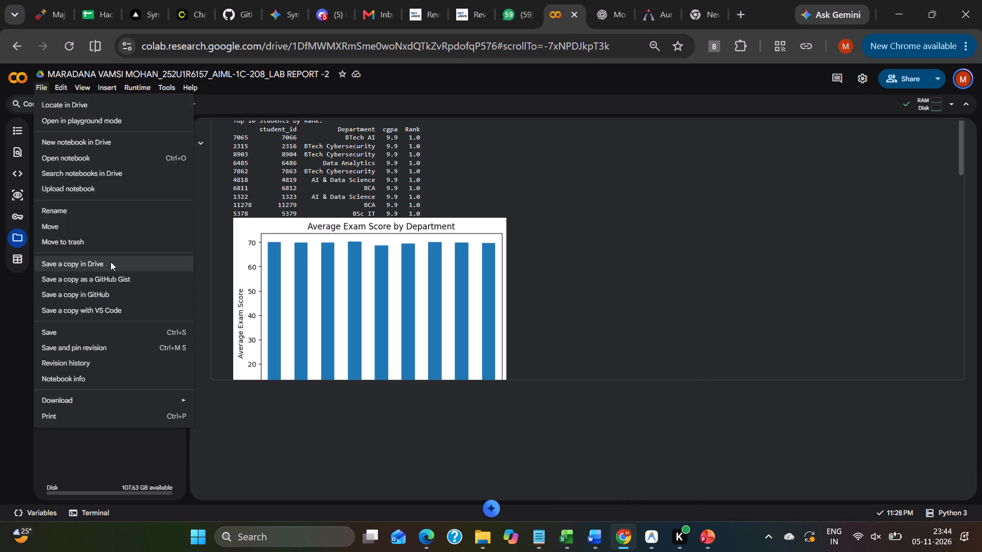
pyautogui.click(110, 262)
# Open the copied Colab URL in the blank browser tab to check it, and close the notebook copy's tab.
pyautogui.click(707, 7)
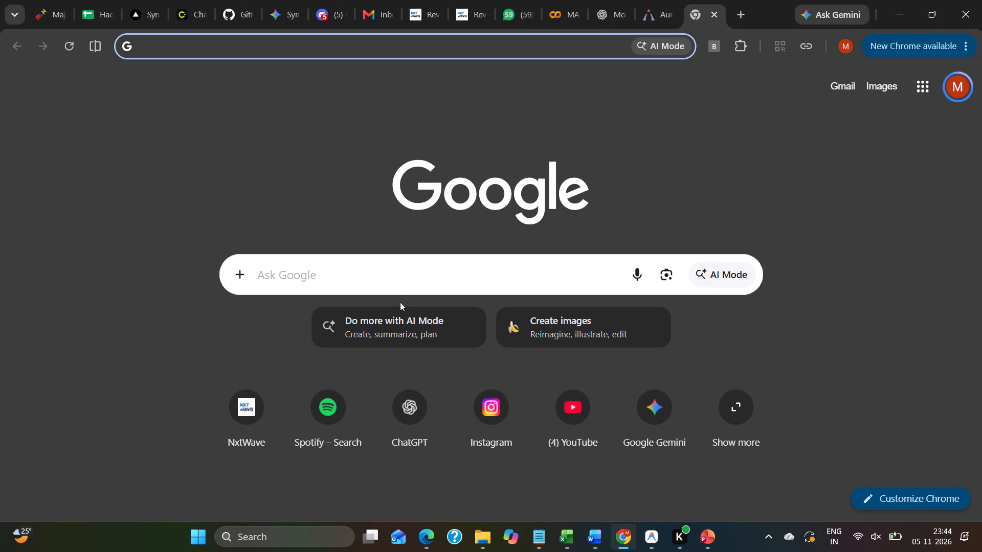
pyautogui.click(395, 282)
pyautogui.hotkey('ctrl', 'v')
pyautogui.press('Return')
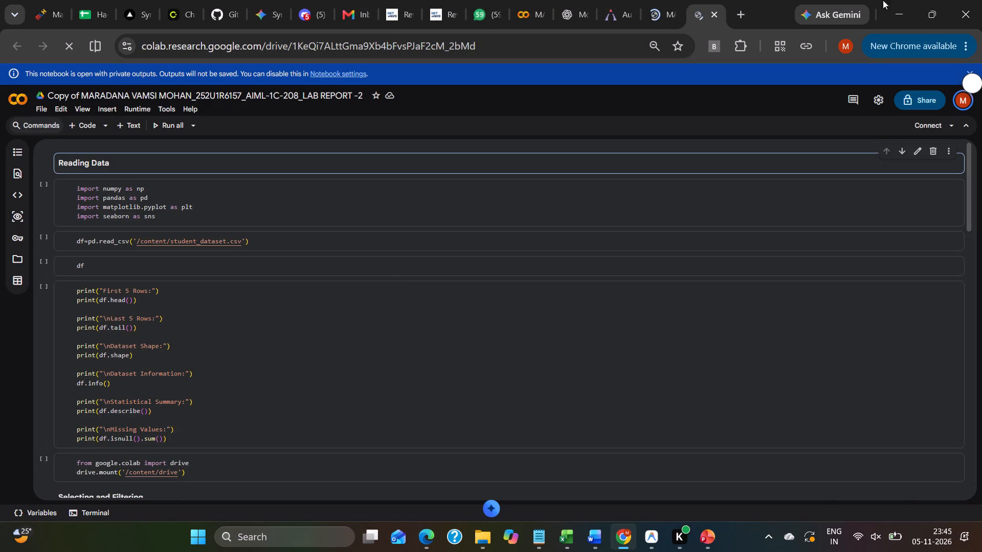
pyautogui.click(716, 14)
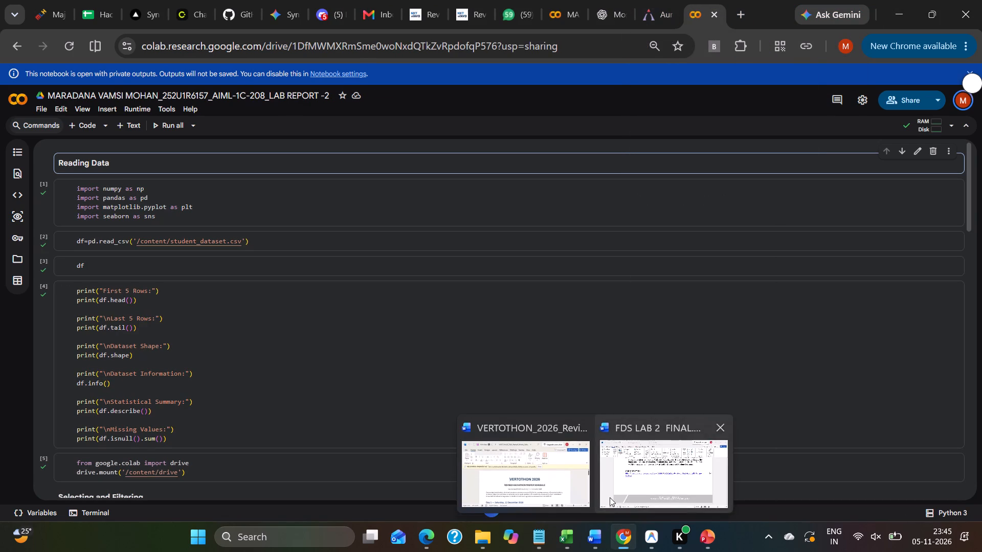
# Return to the FDS LAB 2 Word document and review its pages, including the title table and report sections.
pyautogui.click(610, 497)
pyautogui.scroll(12, 472, 340)
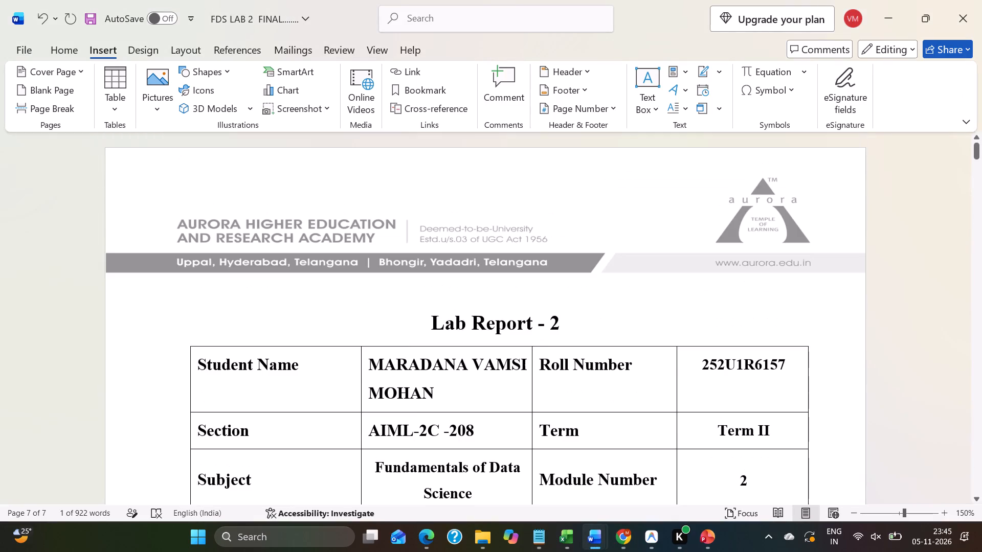
pyautogui.scroll(-17, 384, 360)
pyautogui.scroll(2, 384, 360)
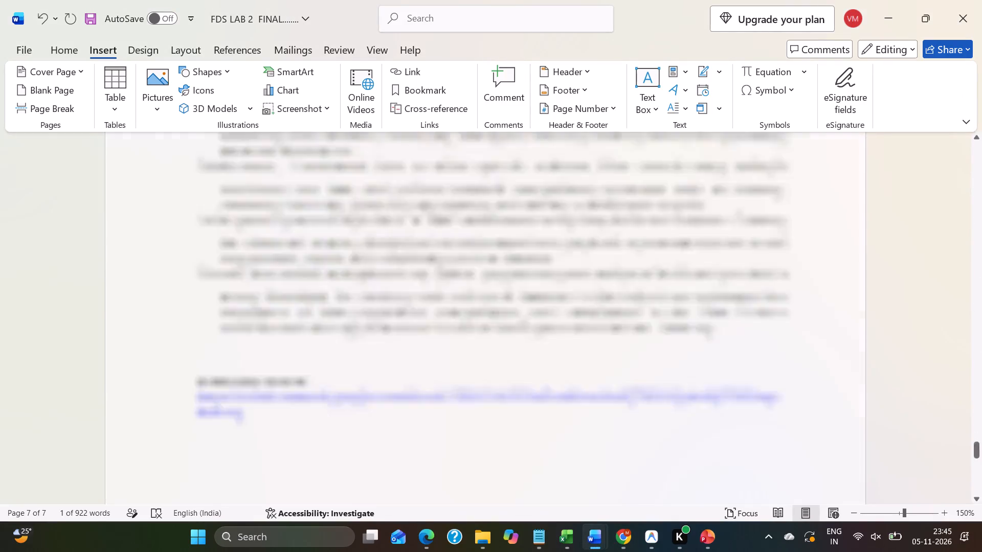
pyautogui.scroll(16, 384, 360)
pyautogui.scroll(-1, 384, 360)
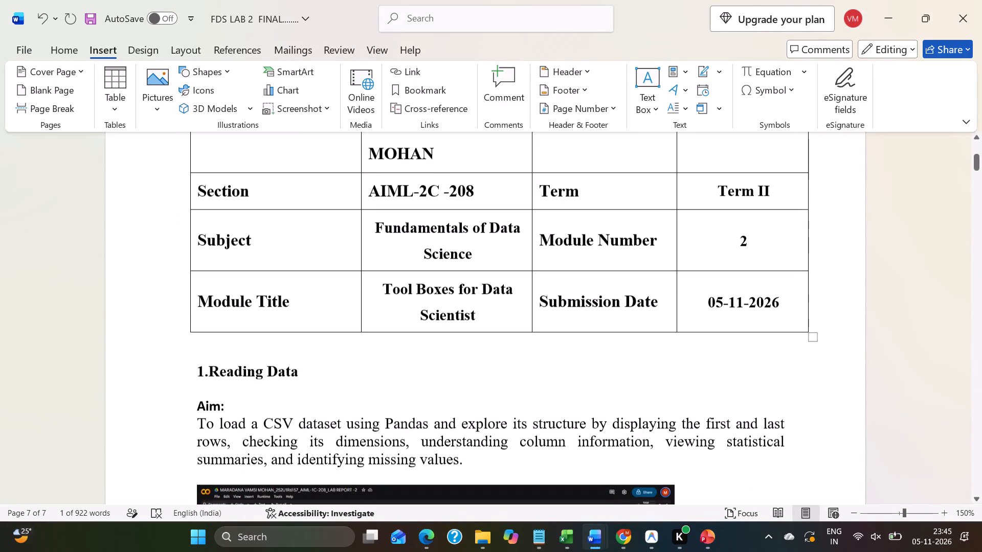
pyautogui.scroll(-19, 384, 360)
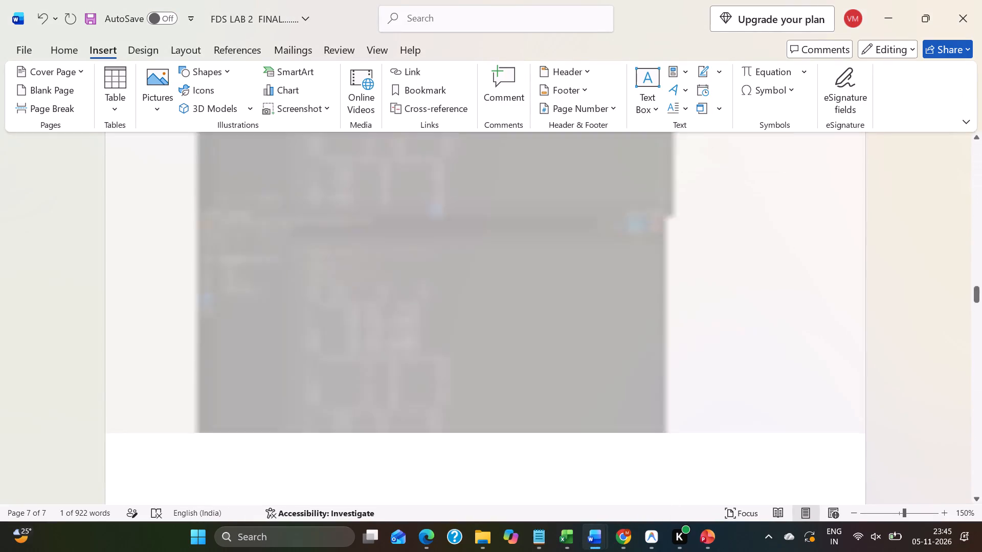
pyautogui.scroll(-3, 384, 360)
pyautogui.scroll(-11, 72, 58)
# Save the report to the Downloads folder as a PDF, keeping the FDS LAB 2 FINAL file name.
pyautogui.click(4, 54)
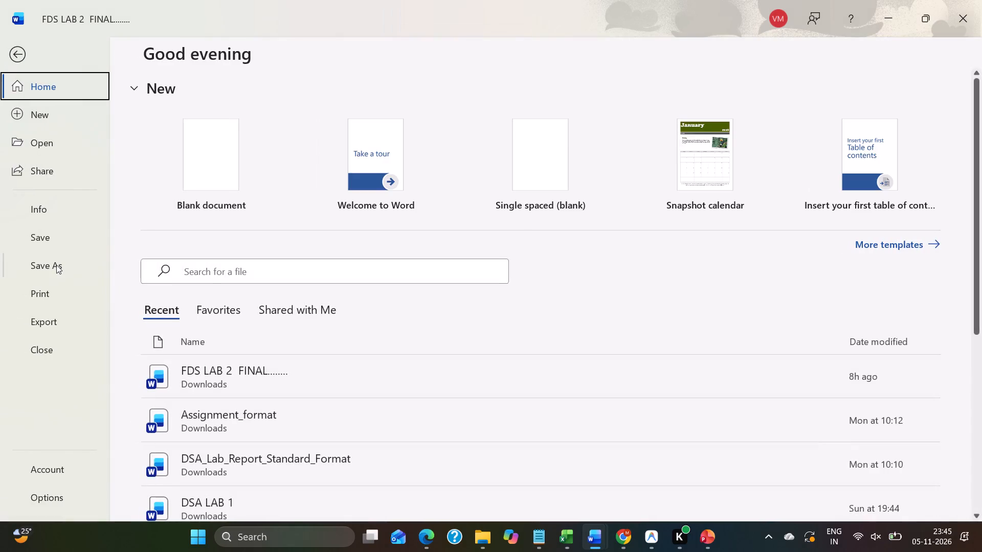
pyautogui.click(56, 265)
pyautogui.moveTo(485, 145); pyautogui.dragTo(493, 160)
pyautogui.click(493, 160)
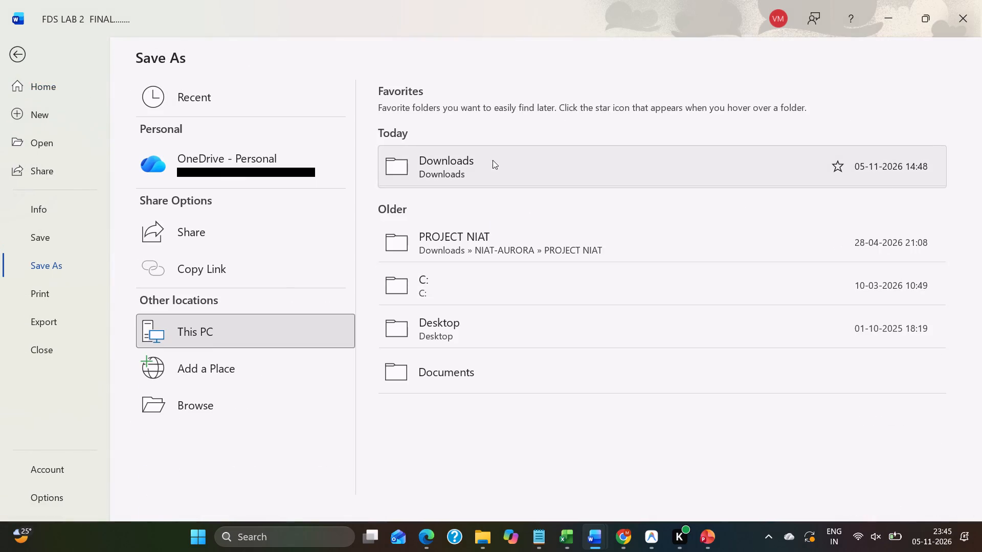
pyautogui.click(127, 229)
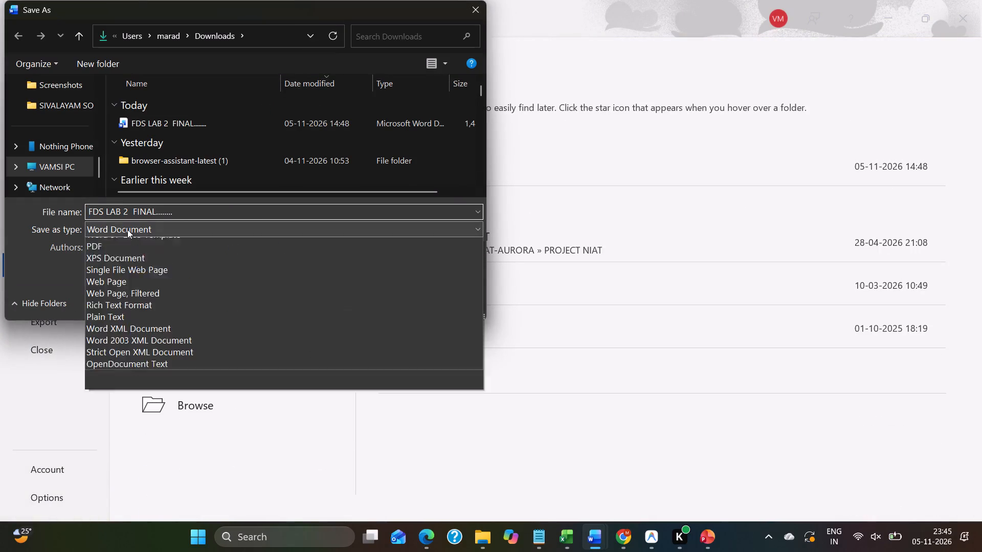